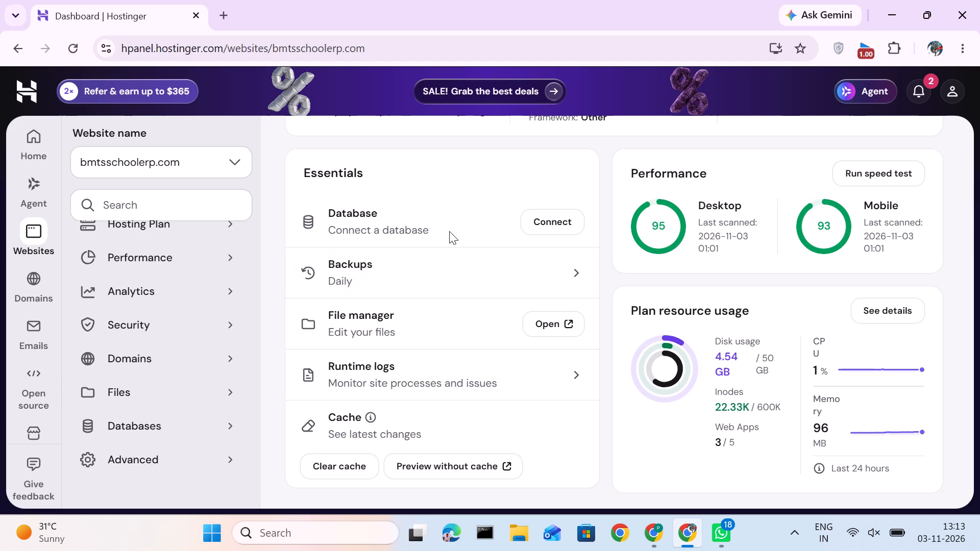
Review the bmtsschoolerp.com dashboard, including its site status, last deployment details and the available site management sections.
{"action": "scroll", "coordinate": [439, 251], "scroll_direction": "up", "scroll_amount": 4}
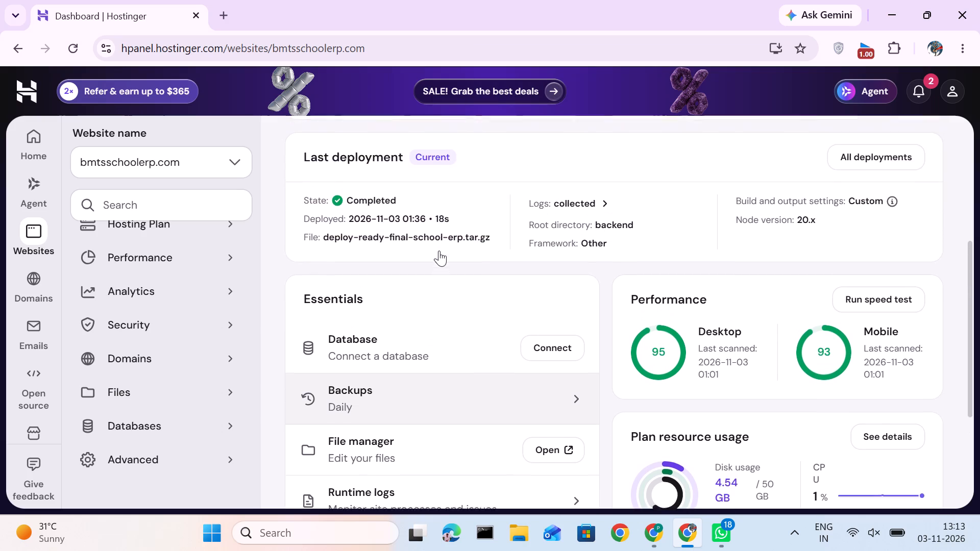
{"action": "scroll", "coordinate": [439, 251], "scroll_direction": "up", "scroll_amount": 2}
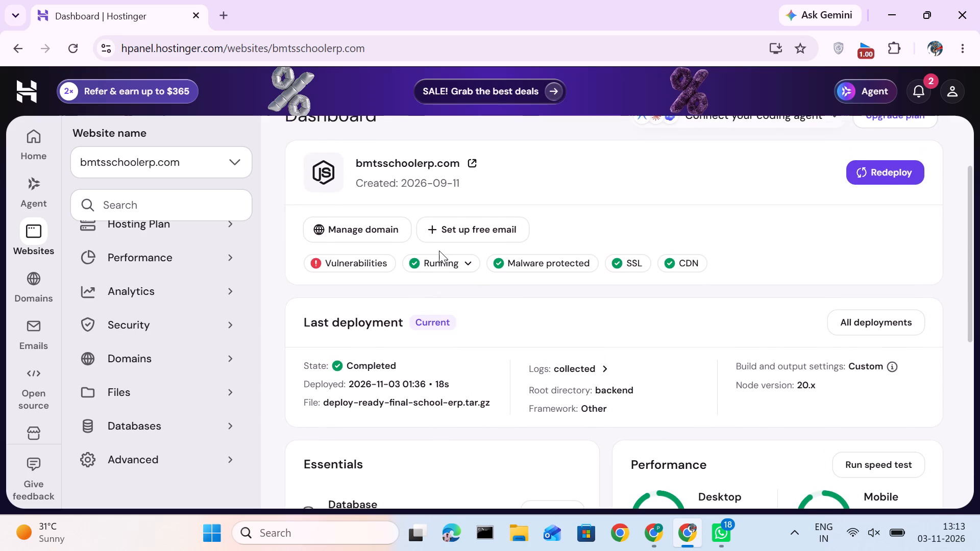
{"action": "scroll", "coordinate": [439, 251], "scroll_direction": "up", "scroll_amount": 2}
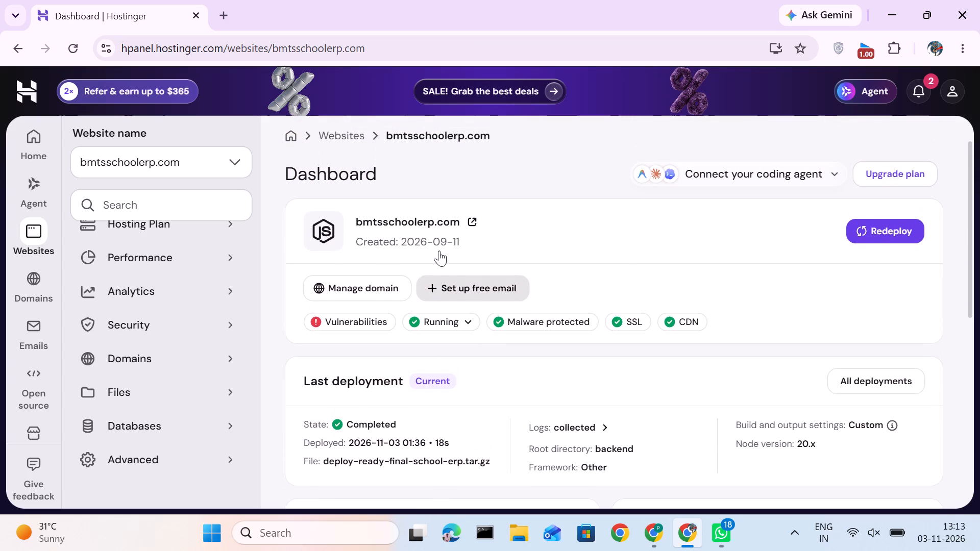
{"action": "scroll", "coordinate": [439, 251], "scroll_direction": "up", "scroll_amount": 2}
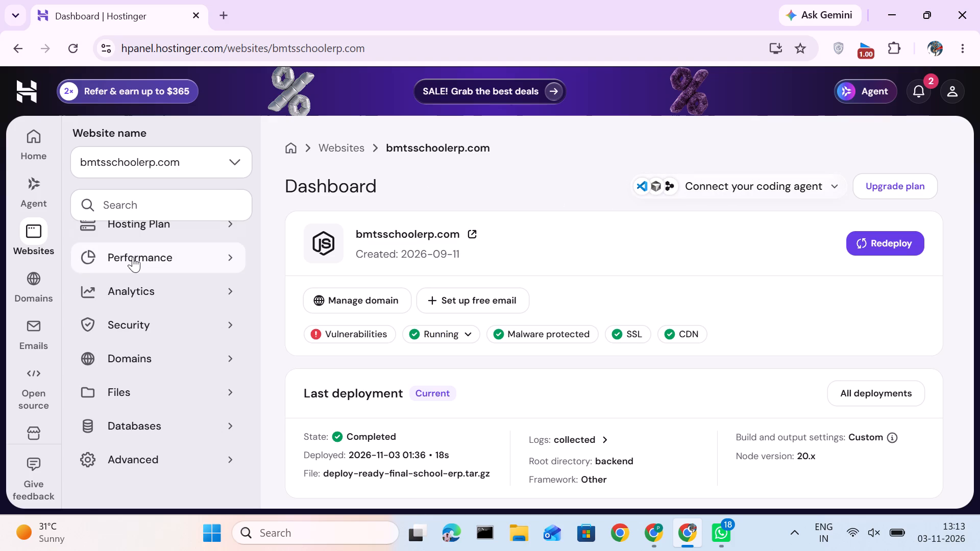
{"action": "scroll", "coordinate": [133, 257], "scroll_direction": "up", "scroll_amount": 4}
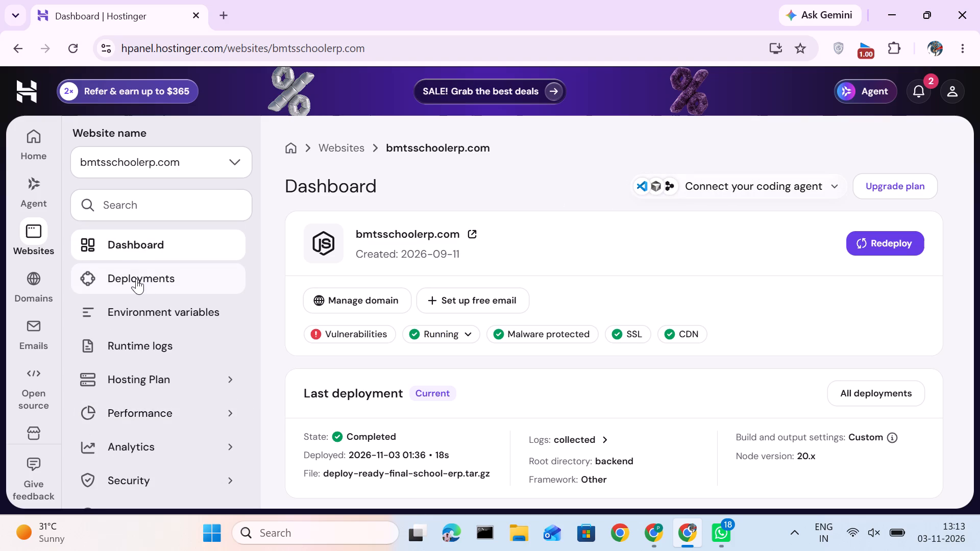
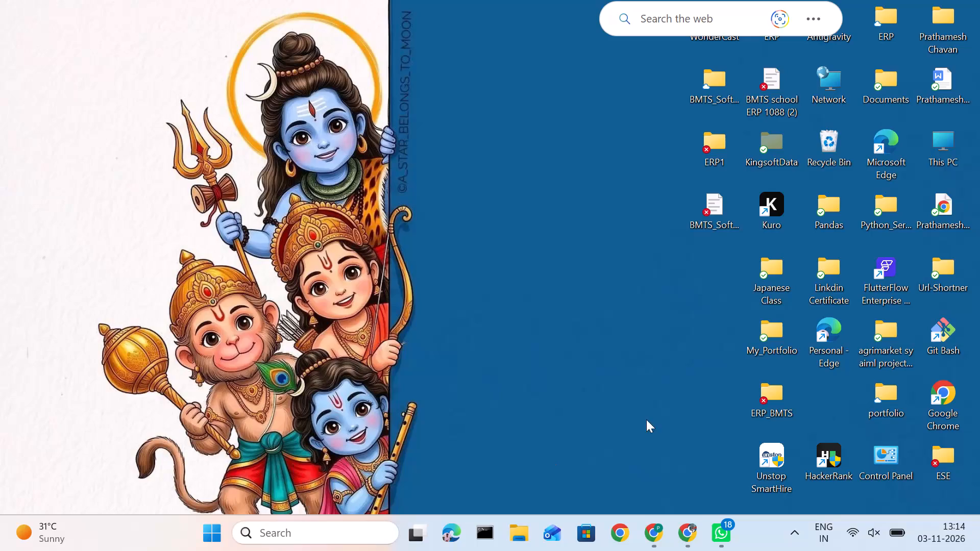
Switch to the Google Chrome window showing the school ERP and open a new tab ready for a web address.
{"action": "left_click", "coordinate": [653, 527]}
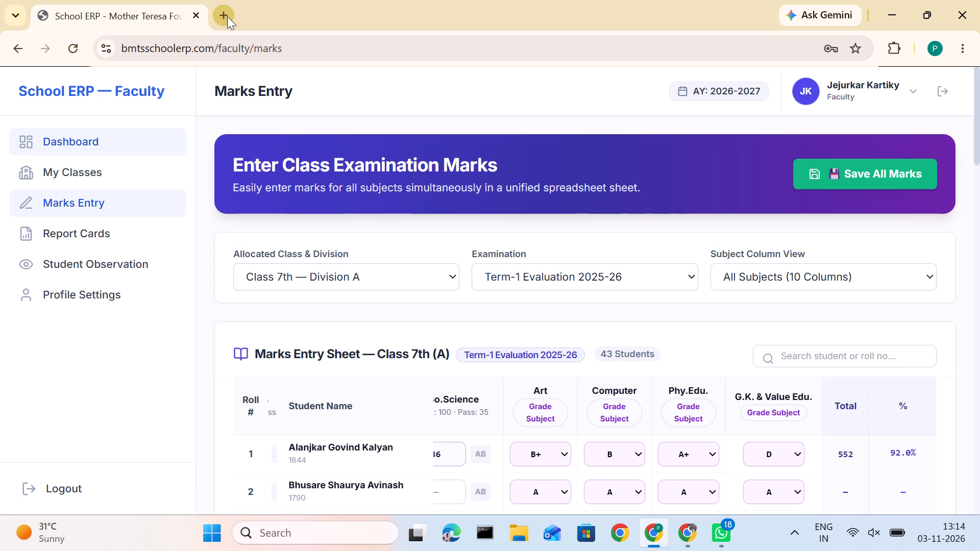
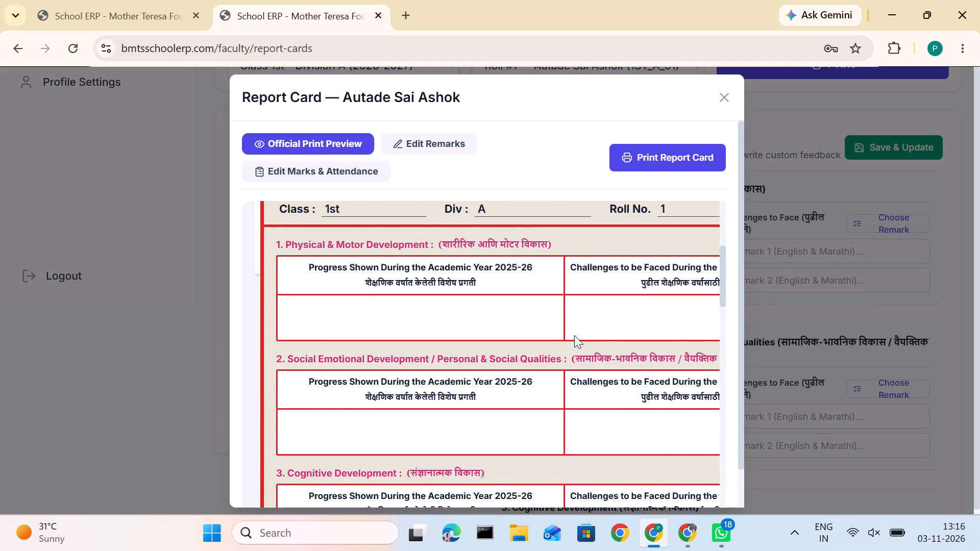
Examine the Class 1st student's First Term report card print preview, from the development sections to marks, attendance and parents' feedback, and close it.
{"action": "scroll", "coordinate": [574, 335], "scroll_direction": "down", "scroll_amount": 6}
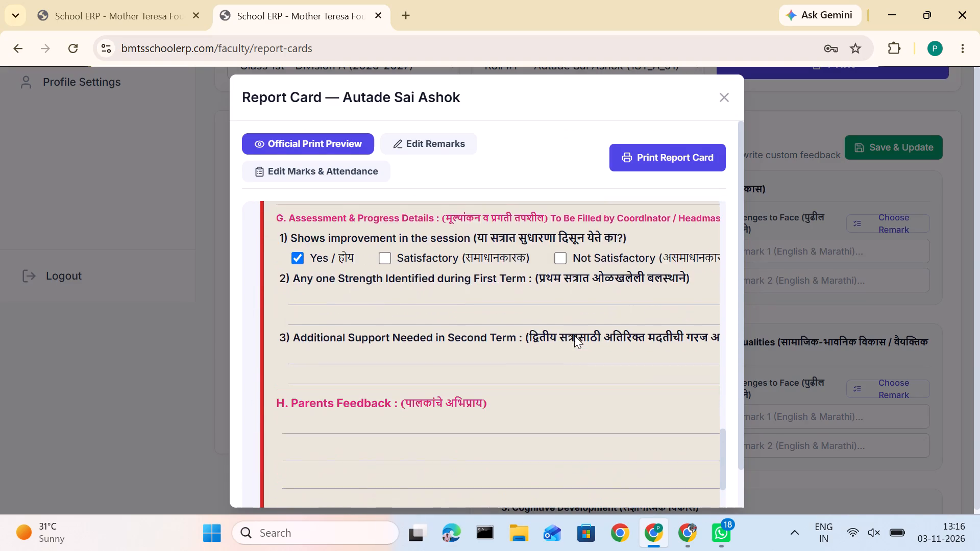
{"action": "scroll", "coordinate": [574, 335], "scroll_direction": "down", "scroll_amount": 2}
{"action": "scroll", "coordinate": [574, 335], "scroll_direction": "up", "scroll_amount": 2}
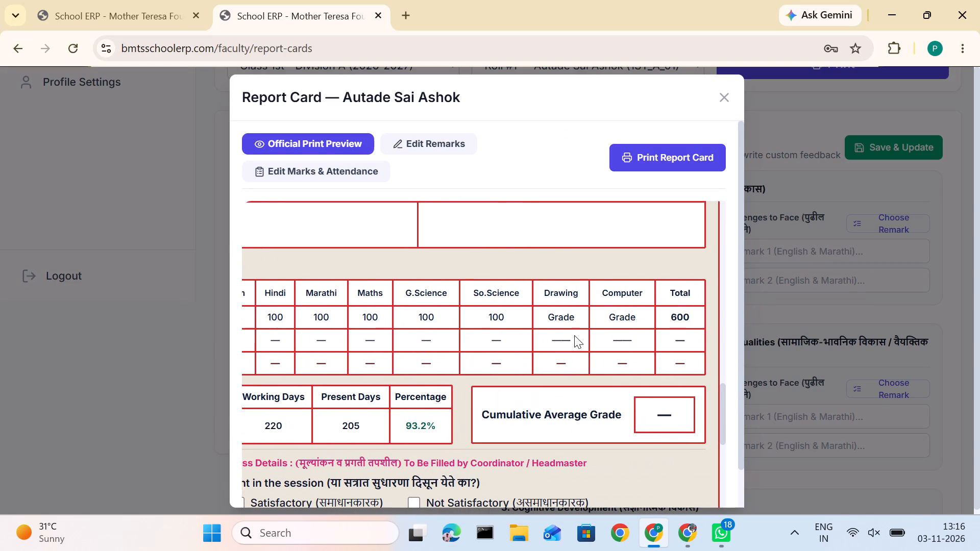
{"action": "scroll", "coordinate": [574, 335], "scroll_direction": "left", "scroll_amount": 1}
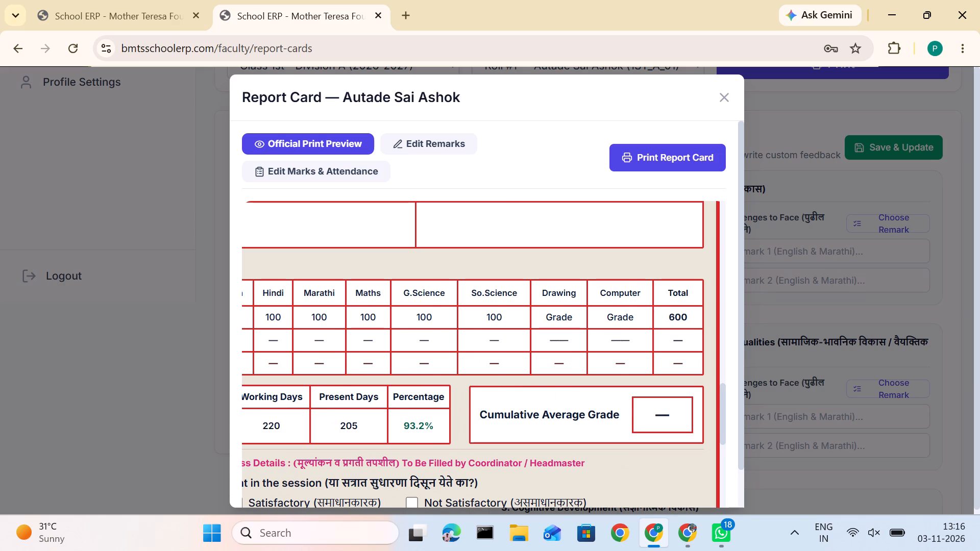
{"action": "scroll", "coordinate": [554, 316], "scroll_direction": "right", "scroll_amount": 3}
{"action": "scroll", "coordinate": [516, 278], "scroll_direction": "left", "scroll_amount": 3}
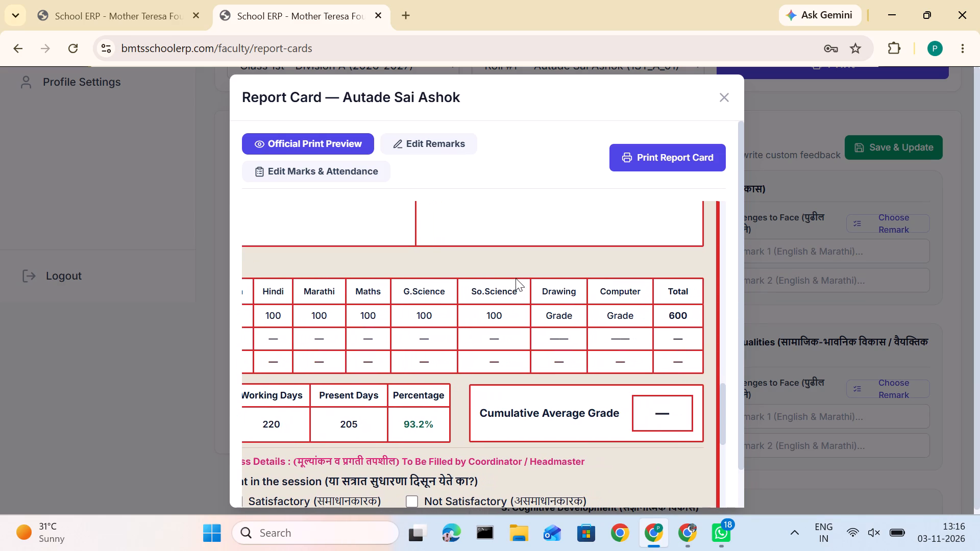
{"action": "scroll", "coordinate": [516, 278], "scroll_direction": "left", "scroll_amount": 1}
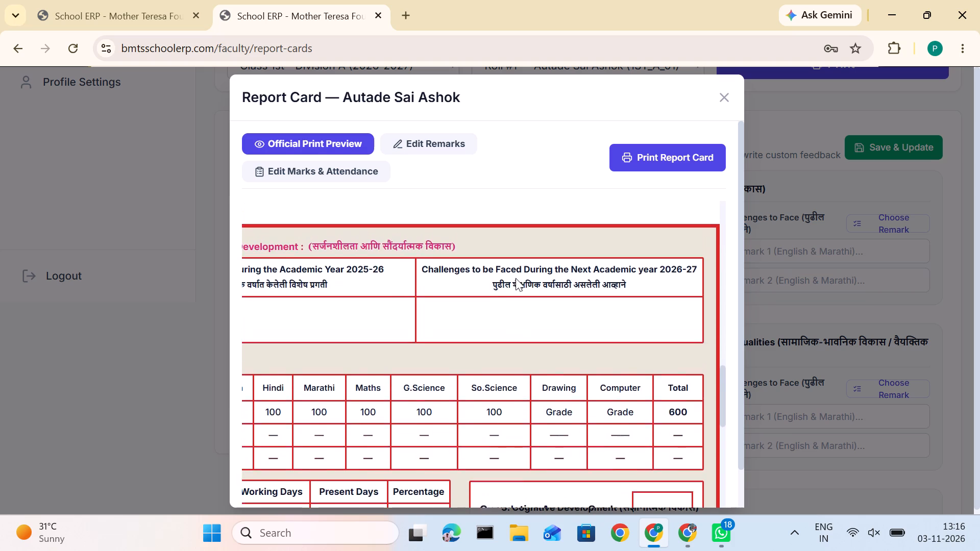
{"action": "scroll", "coordinate": [516, 278], "scroll_direction": "right", "scroll_amount": 2}
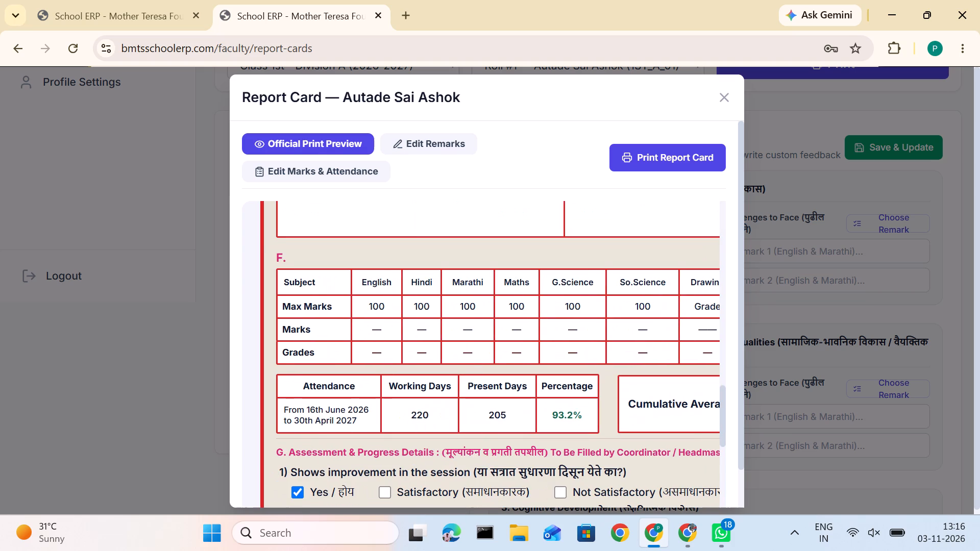
{"action": "scroll", "coordinate": [516, 278], "scroll_direction": "up", "scroll_amount": 7}
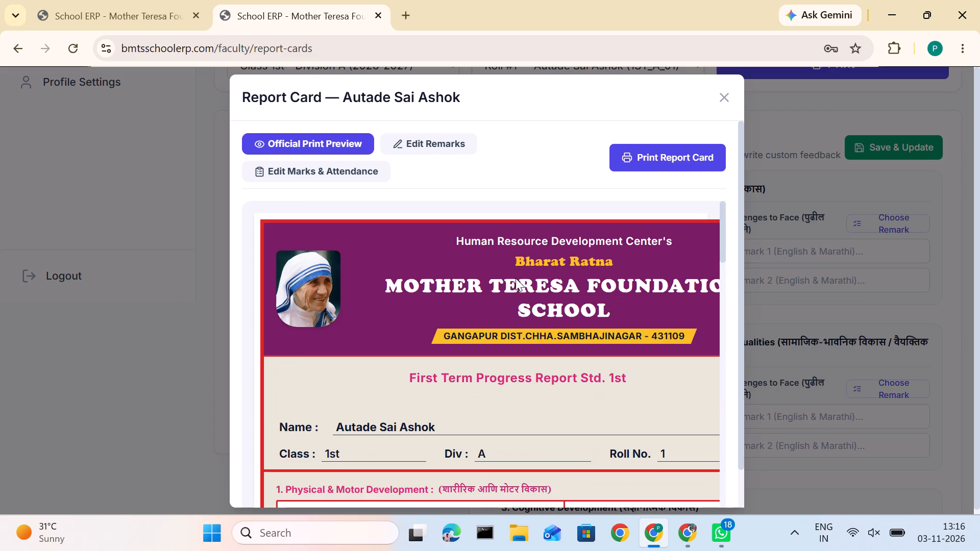
{"action": "scroll", "coordinate": [516, 278], "scroll_direction": "up", "scroll_amount": 2}
{"action": "scroll", "coordinate": [516, 278], "scroll_direction": "down", "scroll_amount": 3}
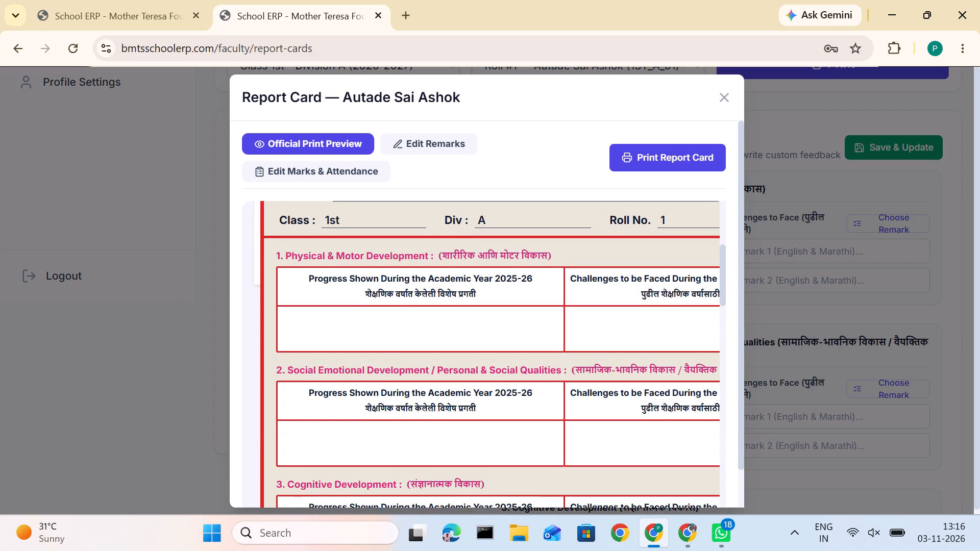
{"action": "scroll", "coordinate": [516, 278], "scroll_direction": "down", "scroll_amount": 4}
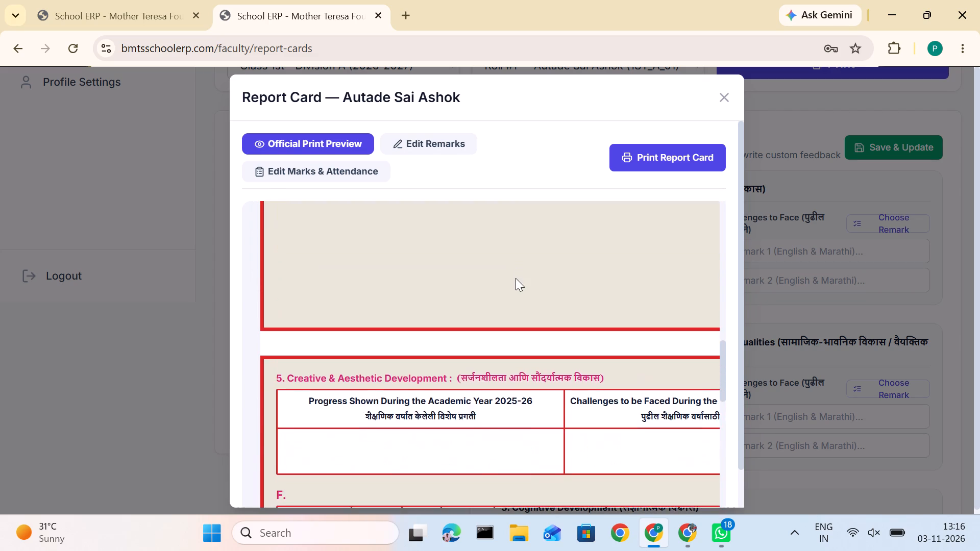
{"action": "scroll", "coordinate": [516, 278], "scroll_direction": "up", "scroll_amount": 1}
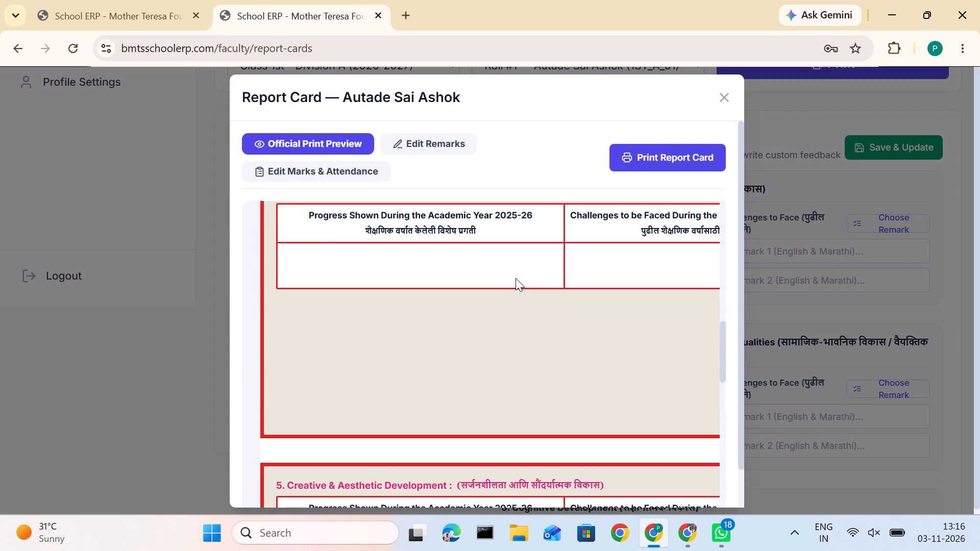
{"action": "scroll", "coordinate": [516, 278], "scroll_direction": "up", "scroll_amount": 2}
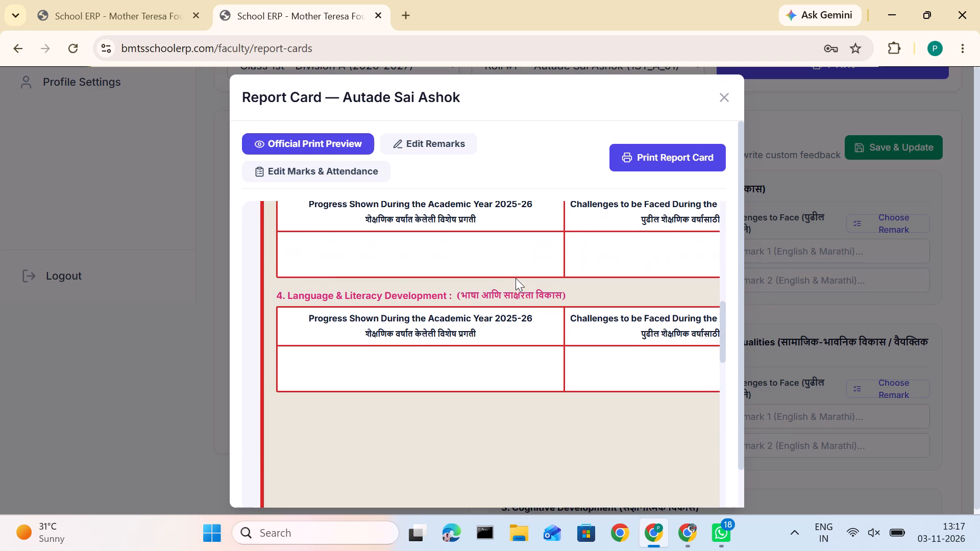
{"action": "scroll", "coordinate": [516, 278], "scroll_direction": "up", "scroll_amount": 2}
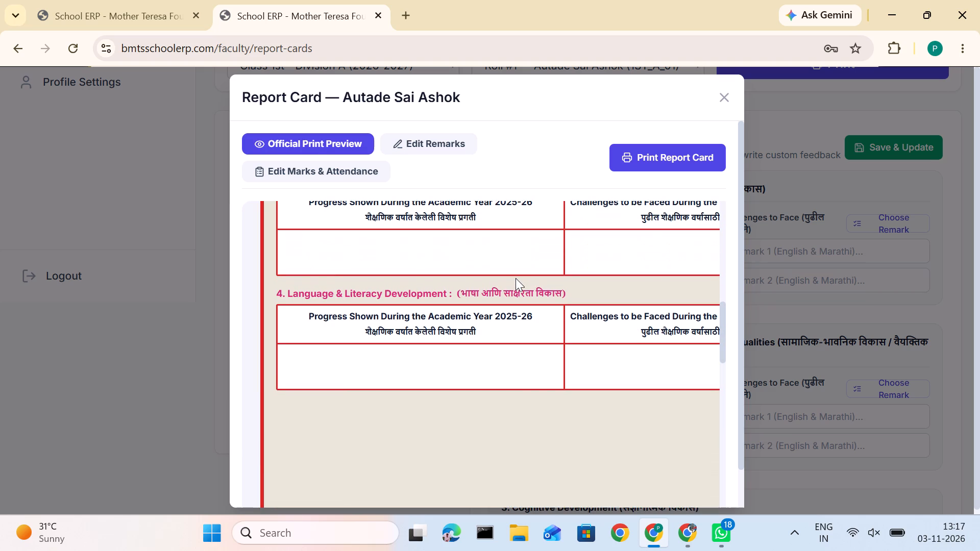
{"action": "scroll", "coordinate": [516, 278], "scroll_direction": "up", "scroll_amount": 3}
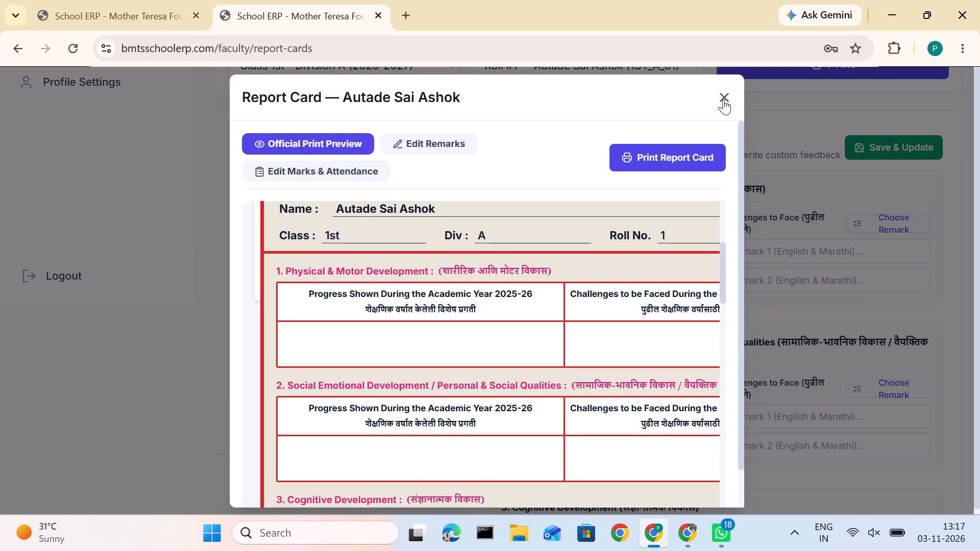
{"action": "left_click", "coordinate": [723, 99]}
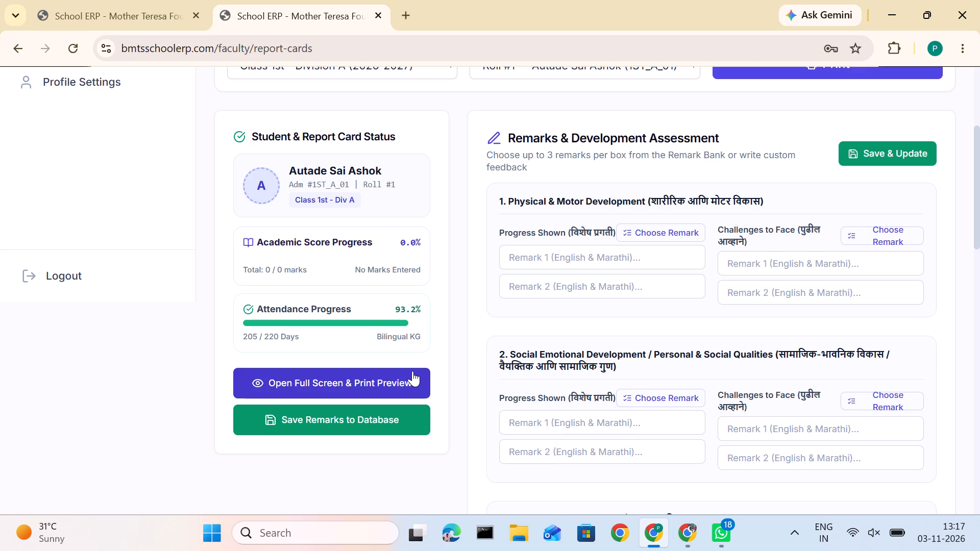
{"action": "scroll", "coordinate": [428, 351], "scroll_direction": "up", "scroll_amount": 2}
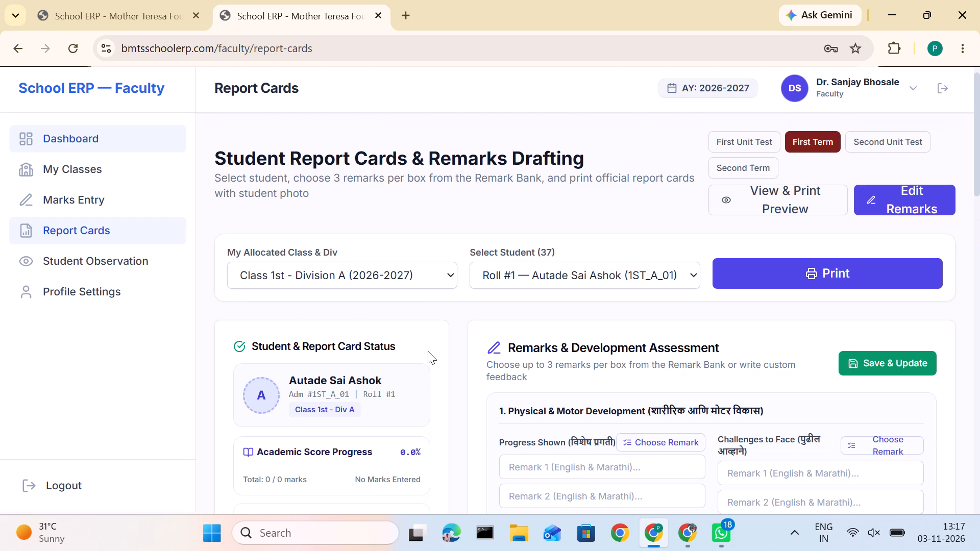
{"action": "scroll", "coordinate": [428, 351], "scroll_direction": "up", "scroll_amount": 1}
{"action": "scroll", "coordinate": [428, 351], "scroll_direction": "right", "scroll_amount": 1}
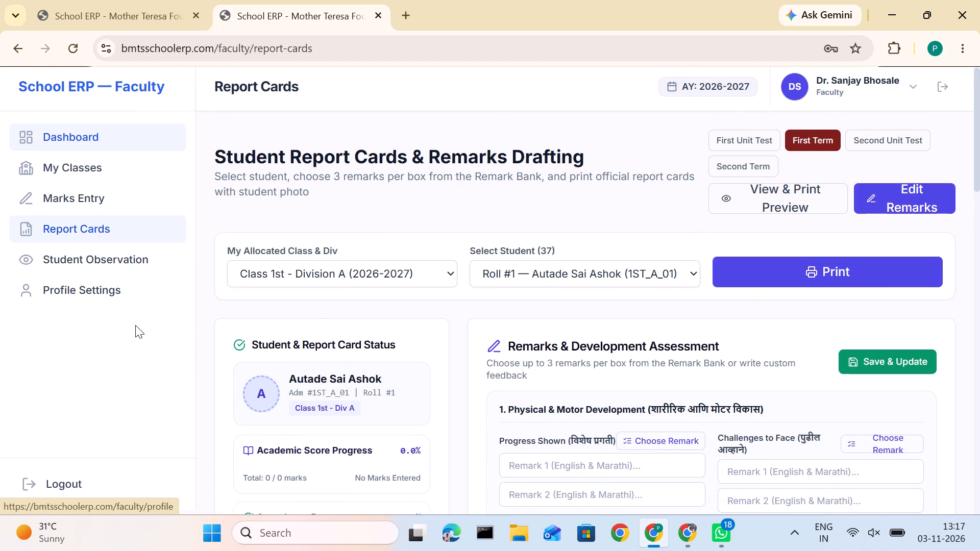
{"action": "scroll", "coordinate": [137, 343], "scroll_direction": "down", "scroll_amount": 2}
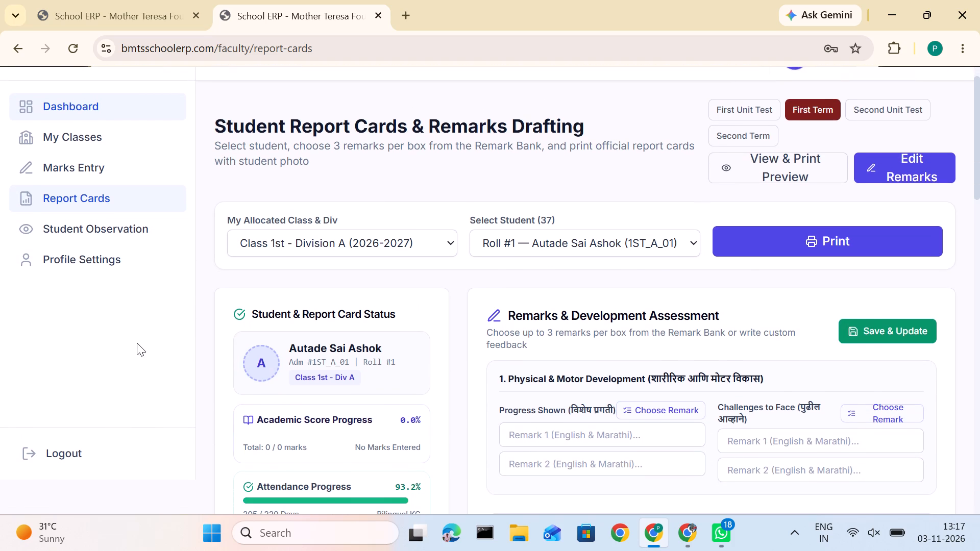
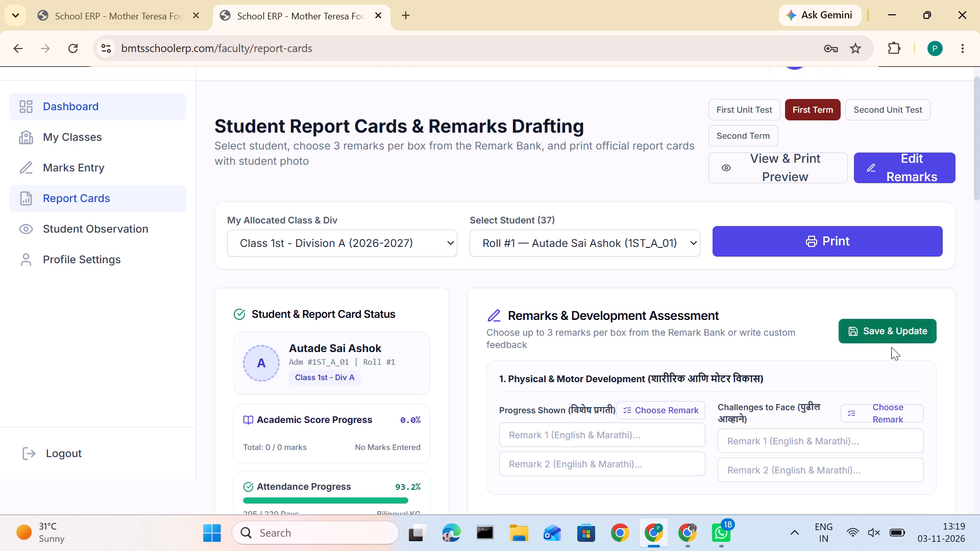
Examine the Class 1st student's First Term report card preview down to the Assessment & Progress Details strength and support questions.
{"action": "scroll", "coordinate": [375, 437], "scroll_direction": "down", "scroll_amount": 1}
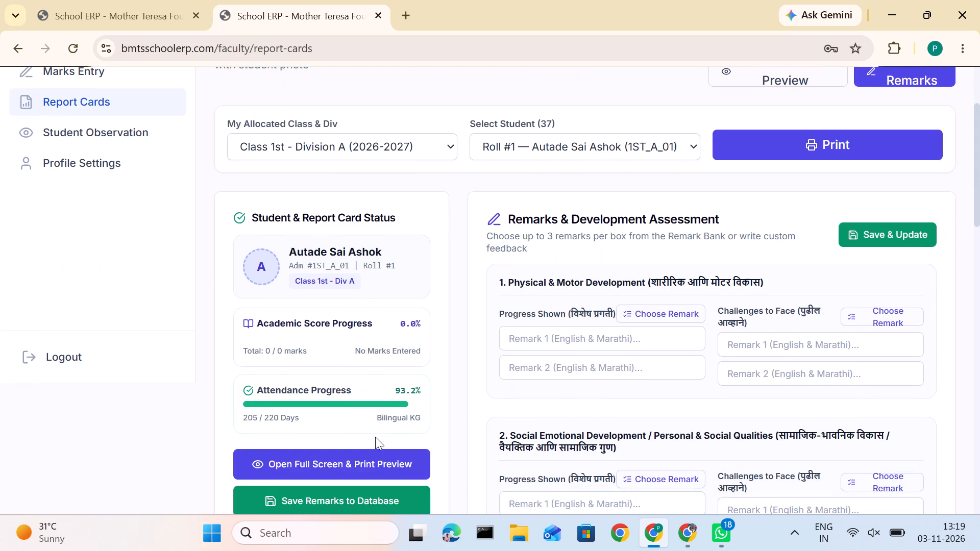
{"action": "left_click", "coordinate": [368, 454]}
{"action": "scroll", "coordinate": [601, 346], "scroll_direction": "down", "scroll_amount": 2}
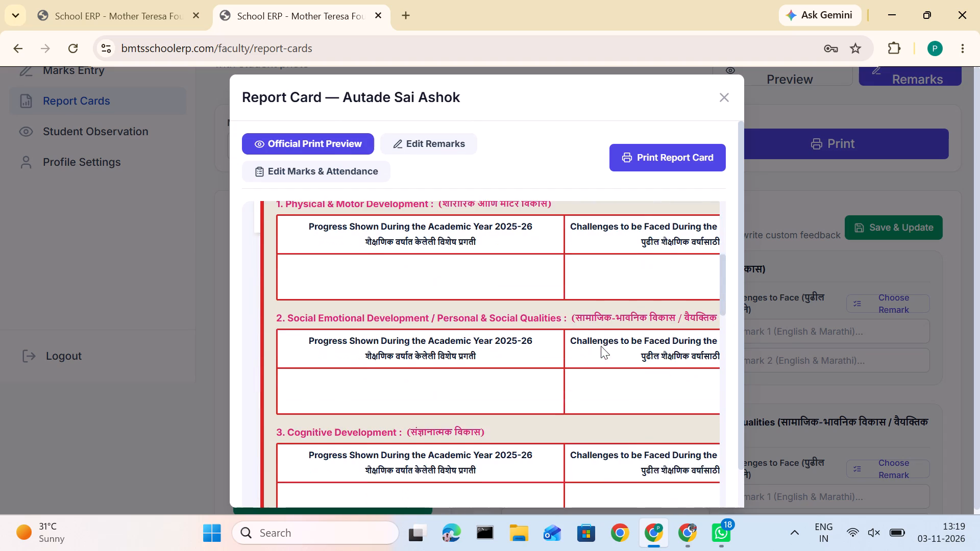
{"action": "scroll", "coordinate": [601, 346], "scroll_direction": "down", "scroll_amount": 7}
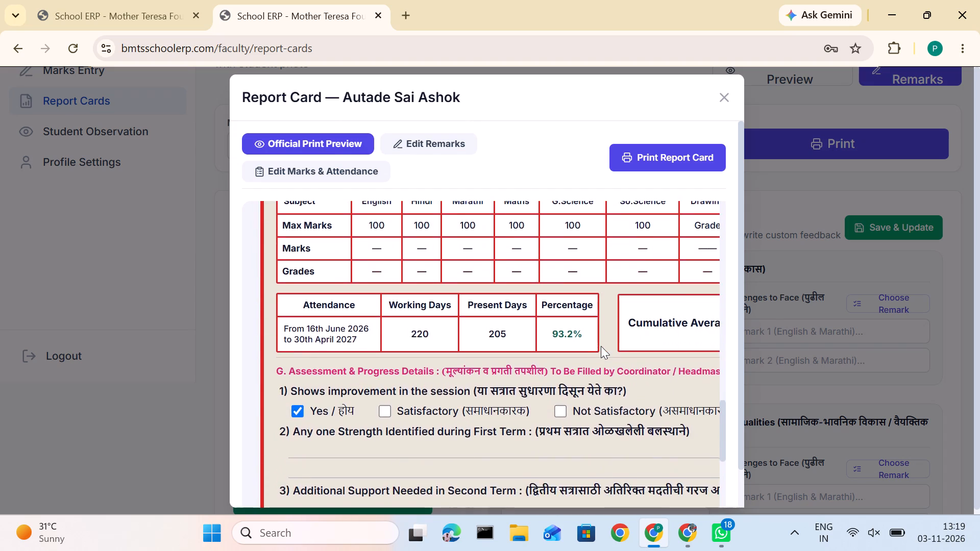
{"action": "scroll", "coordinate": [601, 346], "scroll_direction": "down", "scroll_amount": 3}
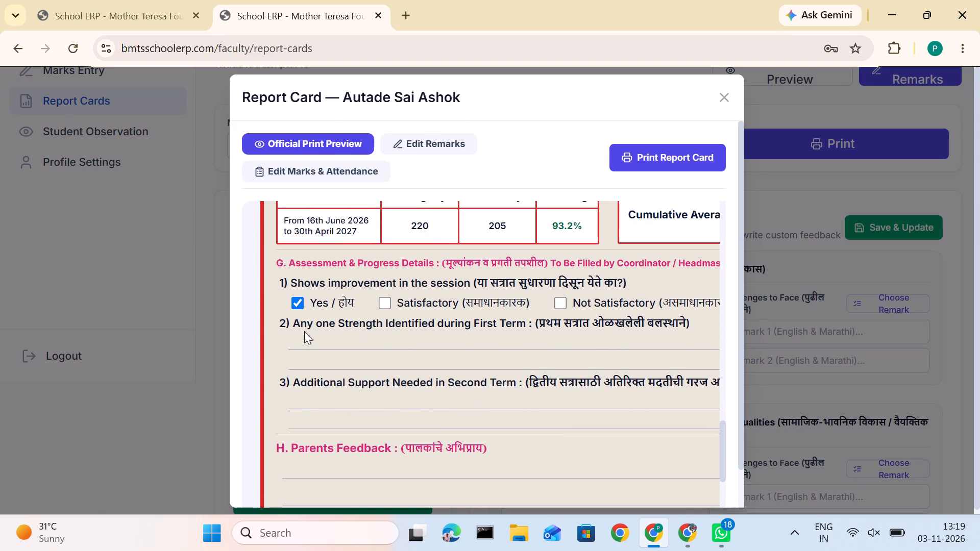
{"action": "left_click_drag", "start_coordinate": [290, 325], "coordinate": [462, 322]}
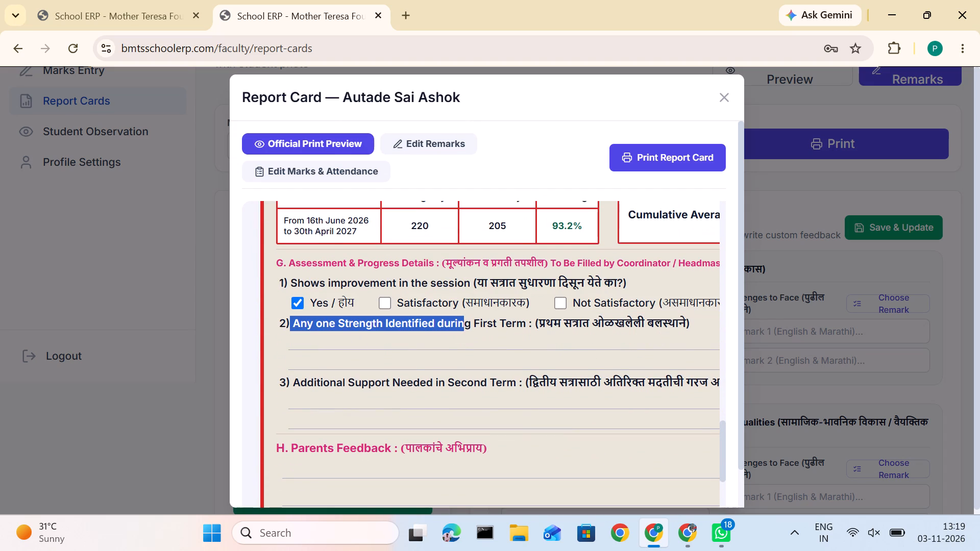
{"action": "left_click", "coordinate": [412, 369]}
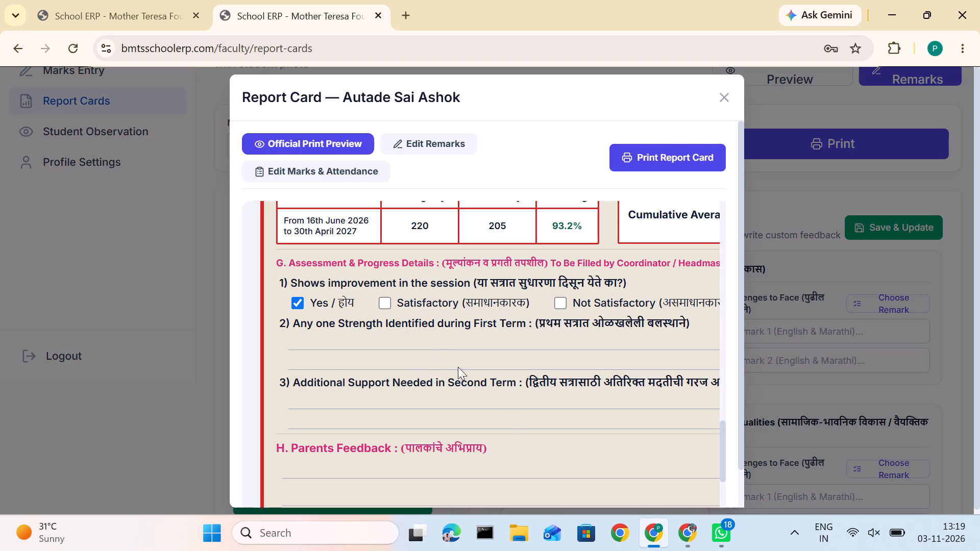
{"action": "scroll", "coordinate": [536, 338], "scroll_direction": "left", "scroll_amount": 2}
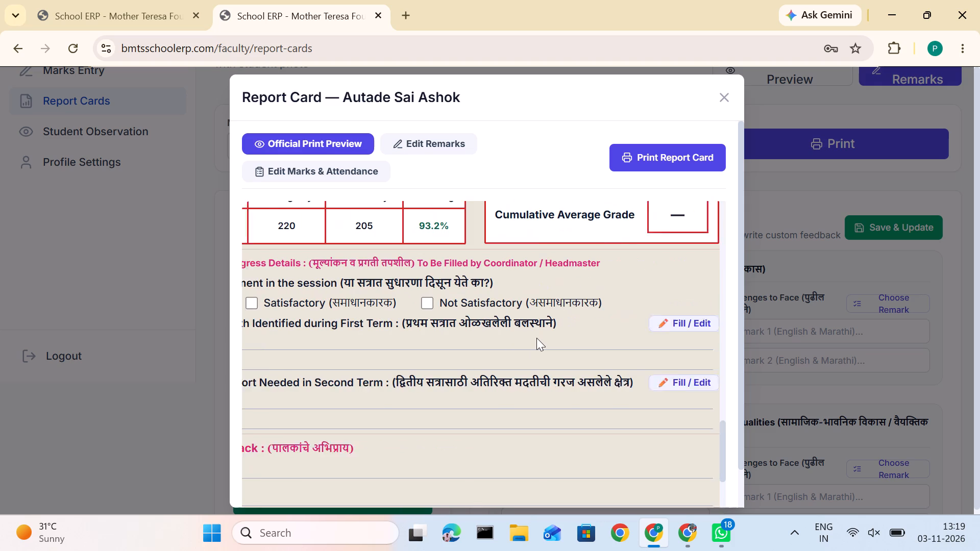
{"action": "scroll", "coordinate": [536, 338], "scroll_direction": "left", "scroll_amount": 3}
Open the remark editor for "Any one Strength Identified during First Term", review its presets, and close it without saving.
{"action": "left_click", "coordinate": [679, 313]}
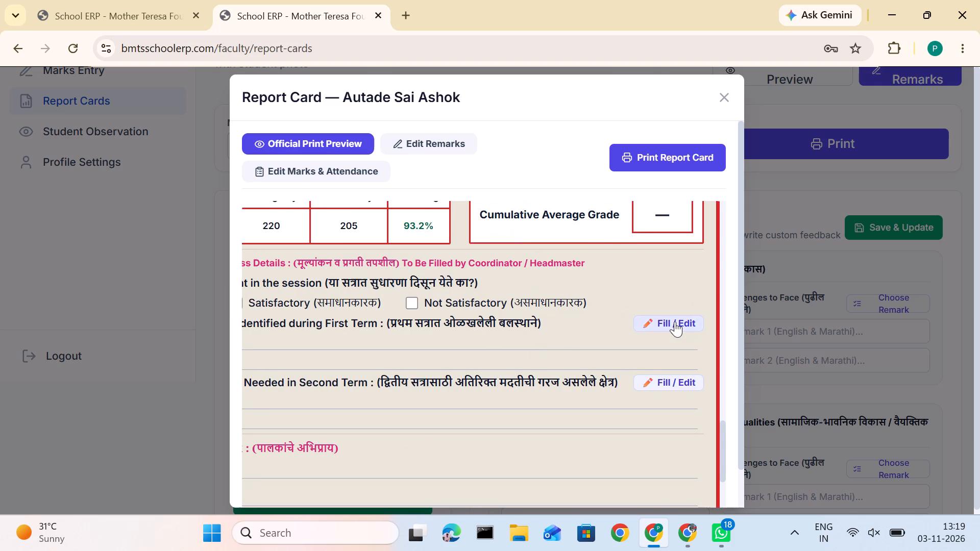
{"action": "left_click", "coordinate": [675, 321]}
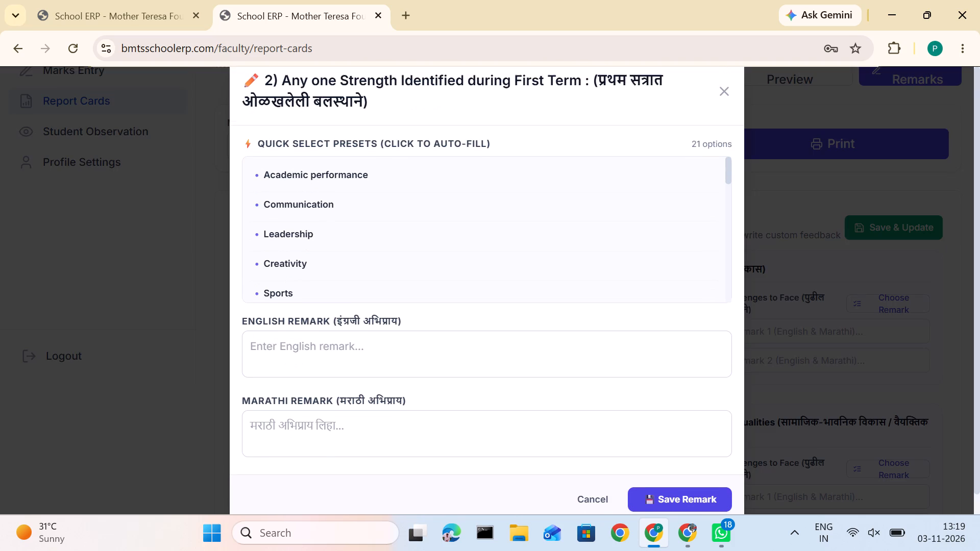
{"action": "left_click", "coordinate": [718, 95]}
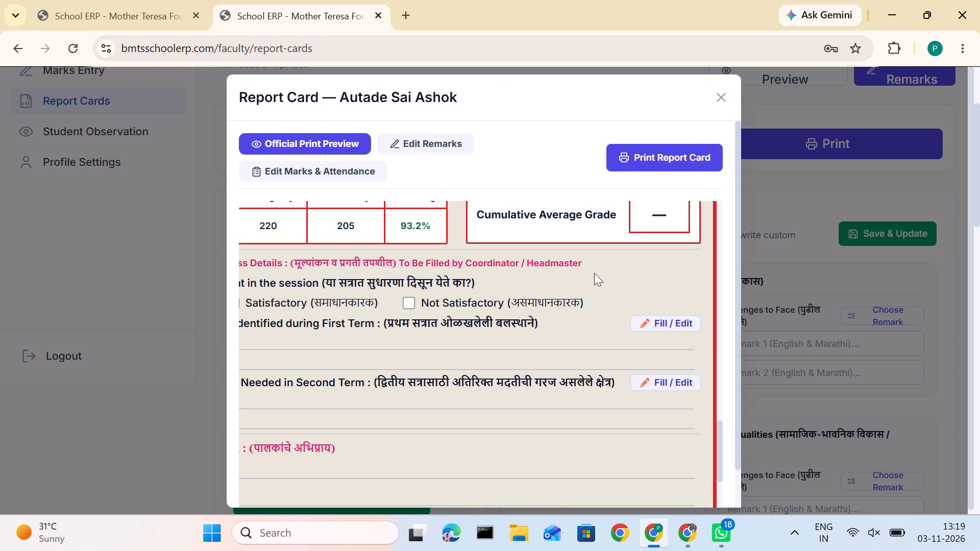
Check the report card's Edit Remarks view with its development section lines, and close the report card.
{"action": "left_click", "coordinate": [448, 143]}
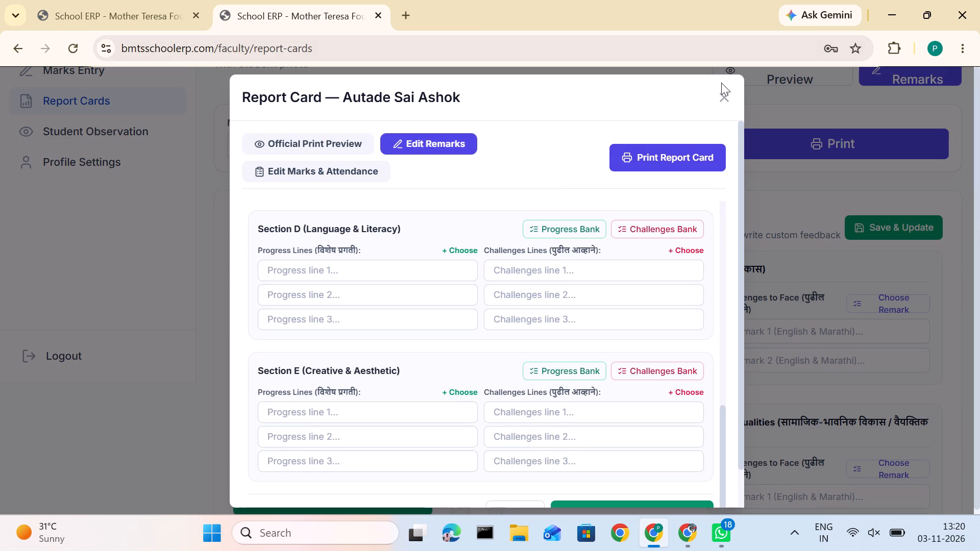
{"action": "left_click", "coordinate": [729, 97]}
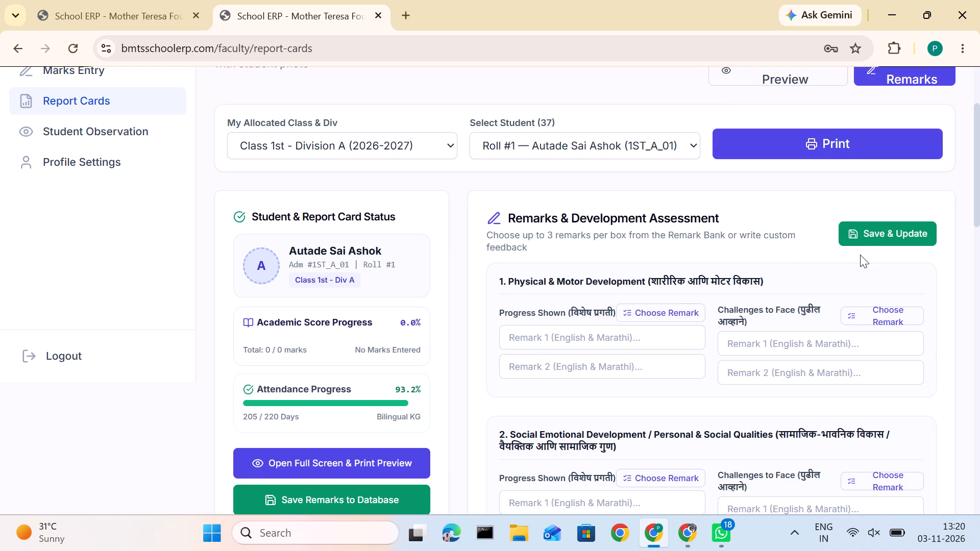
Reopen the report card print preview, examine the subject marks, attendance and cumulative grade tables, and close it.
{"action": "left_click", "coordinate": [393, 455]}
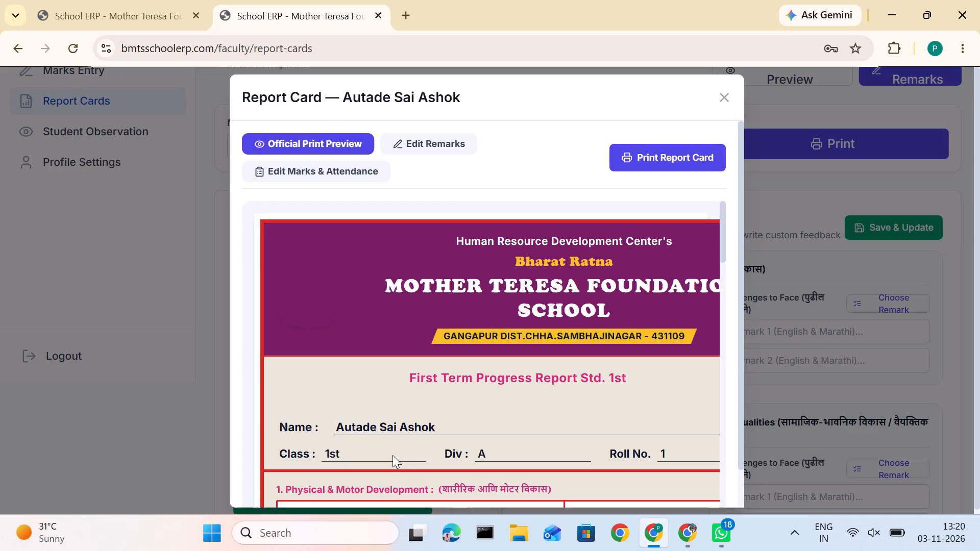
{"action": "scroll", "coordinate": [568, 369], "scroll_direction": "down", "scroll_amount": 6}
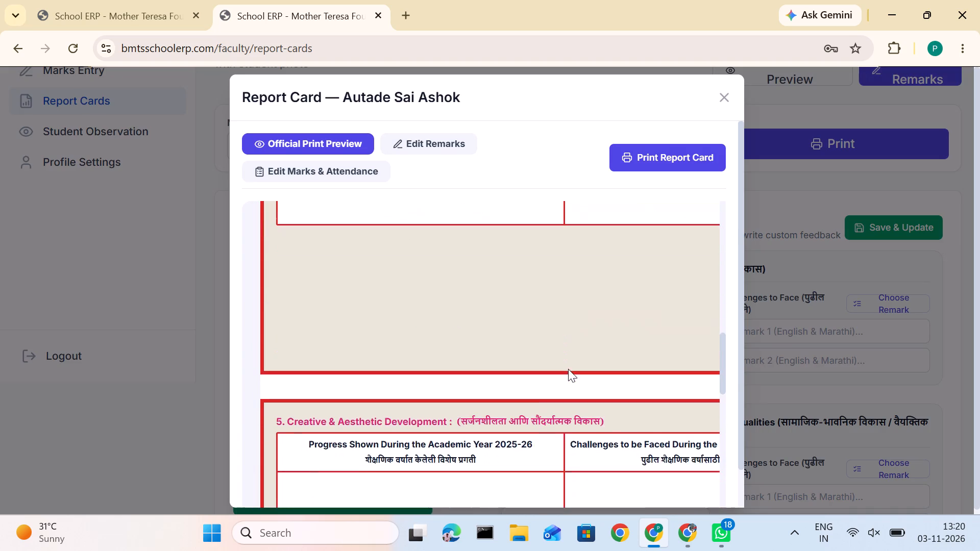
{"action": "scroll", "coordinate": [568, 369], "scroll_direction": "down", "scroll_amount": 4}
{"action": "scroll", "coordinate": [568, 369], "scroll_direction": "up", "scroll_amount": 1}
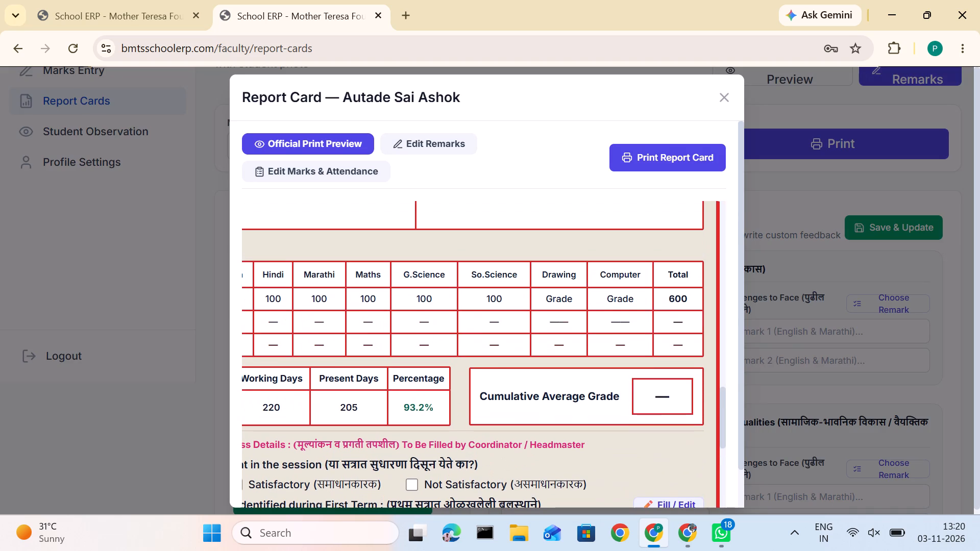
{"action": "scroll", "coordinate": [568, 369], "scroll_direction": "up", "scroll_amount": 1}
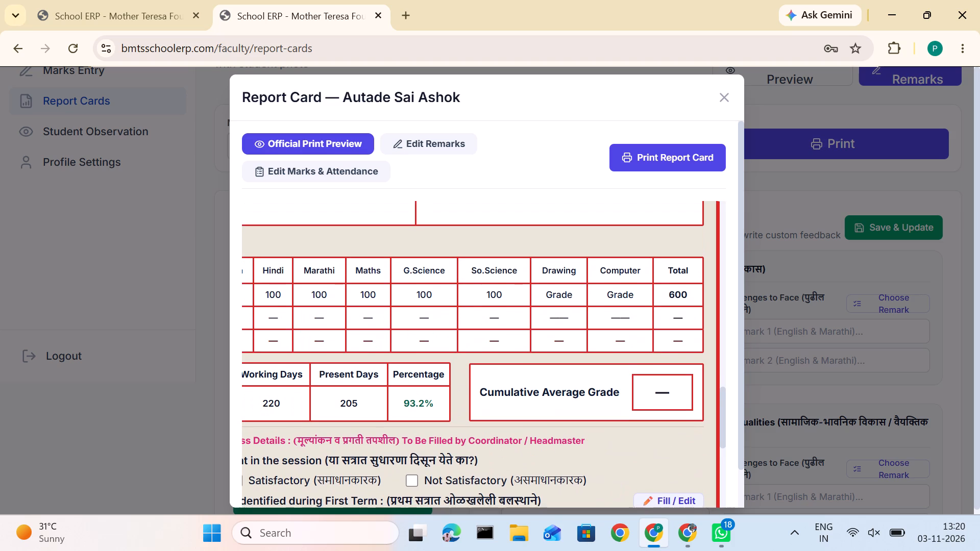
{"action": "scroll", "coordinate": [568, 369], "scroll_direction": "up", "scroll_amount": 1}
{"action": "scroll", "coordinate": [578, 287], "scroll_direction": "right", "scroll_amount": 1}
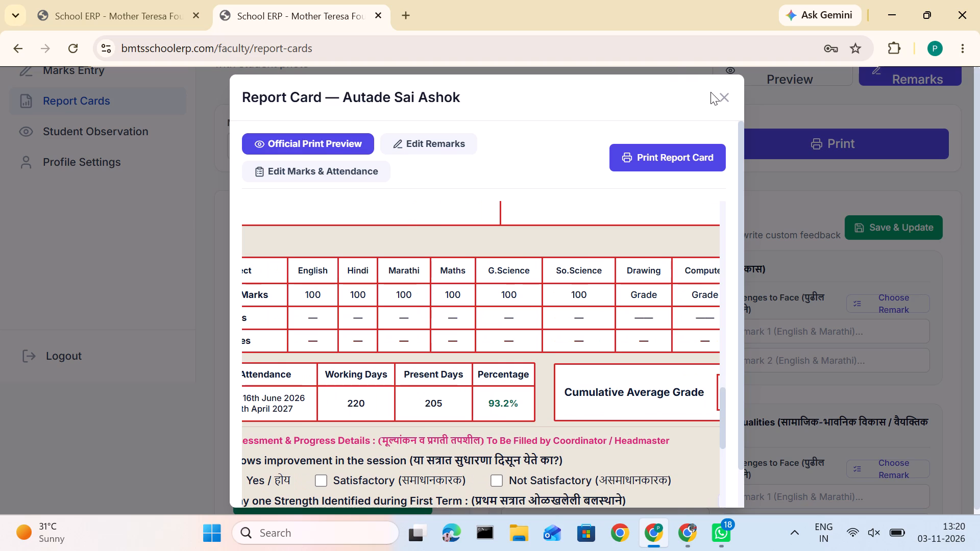
{"action": "left_click", "coordinate": [729, 103]}
Apply Remark Bank entries to Physical & Motor Development: progress "Participates in physical exercises and sports", challenge "Increase speed and stamina in games".
{"action": "scroll", "coordinate": [491, 311], "scroll_direction": "up", "scroll_amount": 1}
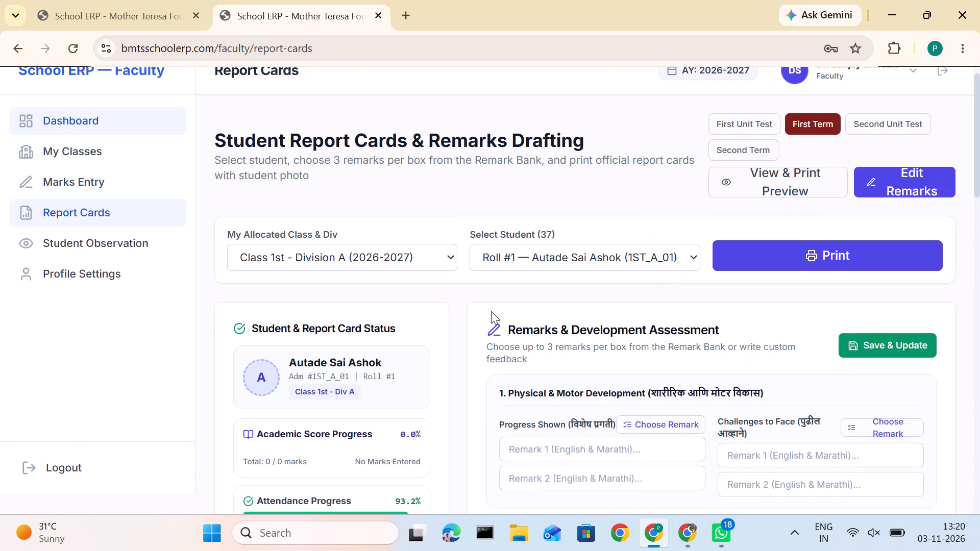
{"action": "scroll", "coordinate": [491, 311], "scroll_direction": "up", "scroll_amount": 2}
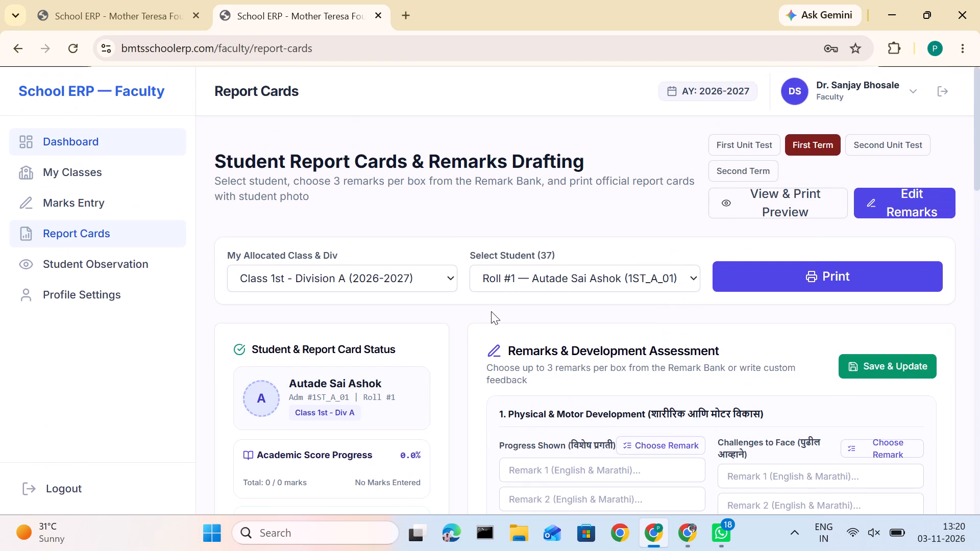
{"action": "scroll", "coordinate": [491, 311], "scroll_direction": "down", "scroll_amount": 1}
{"action": "scroll", "coordinate": [491, 311], "scroll_direction": "up", "scroll_amount": 3}
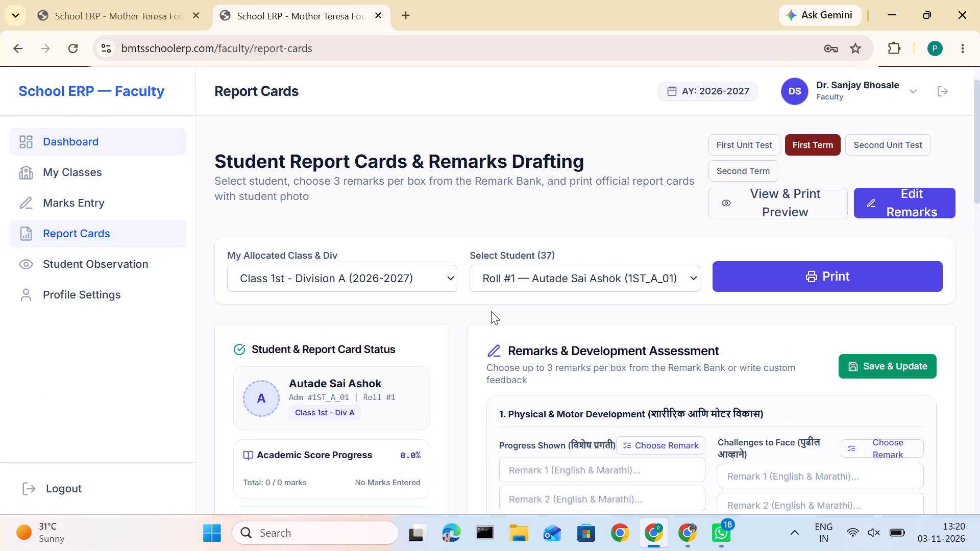
{"action": "left_click", "coordinate": [683, 450]}
{"action": "left_click", "coordinate": [469, 242]}
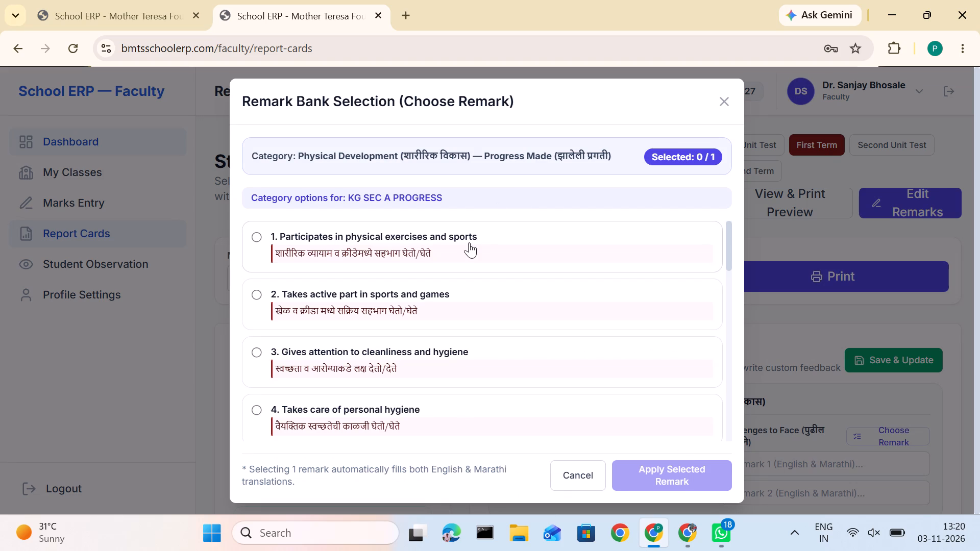
{"action": "left_click", "coordinate": [670, 474]}
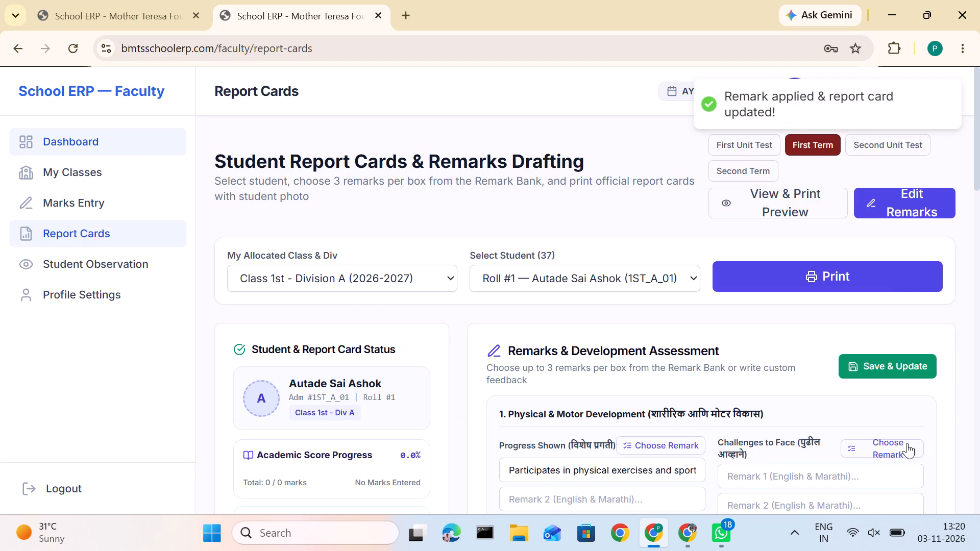
{"action": "left_click", "coordinate": [895, 446]}
{"action": "left_click", "coordinate": [529, 380]}
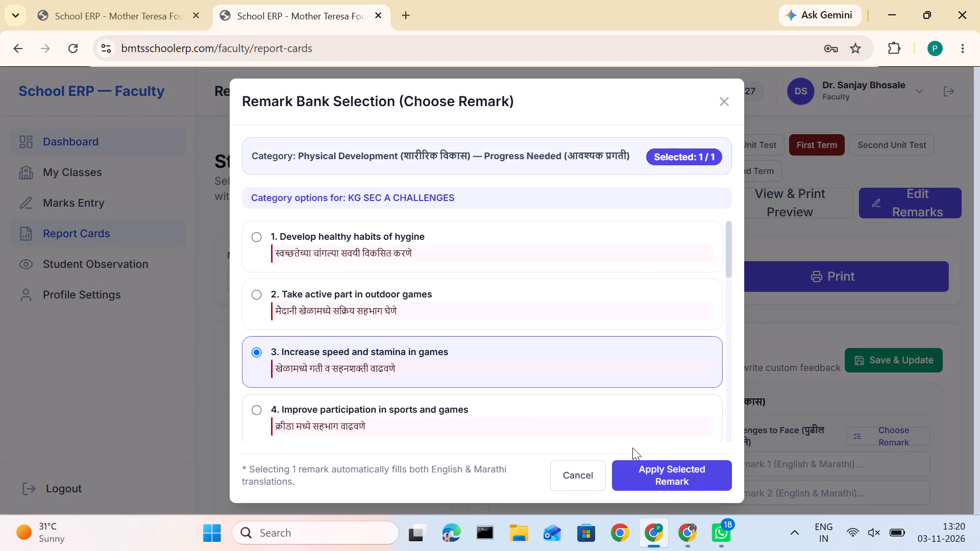
{"action": "left_click", "coordinate": [664, 482]}
Apply Social Emotional Development remarks: progress "Cooperates with classmates in a friendly way", challenge "Increase self confidence in a difficult situations".
{"action": "scroll", "coordinate": [744, 465], "scroll_direction": "down", "scroll_amount": 3}
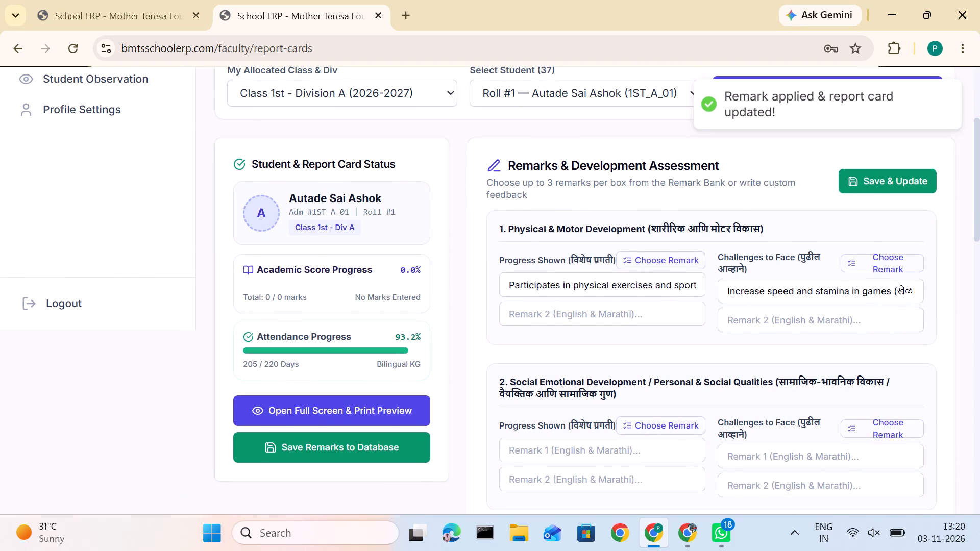
{"action": "left_click", "coordinate": [677, 428]}
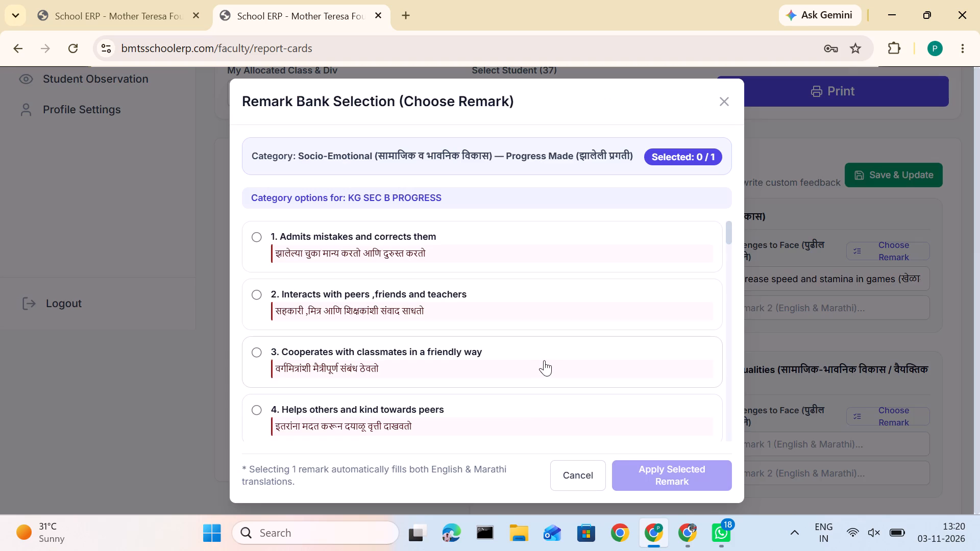
{"action": "left_click", "coordinate": [544, 360]}
{"action": "left_click", "coordinate": [702, 479]}
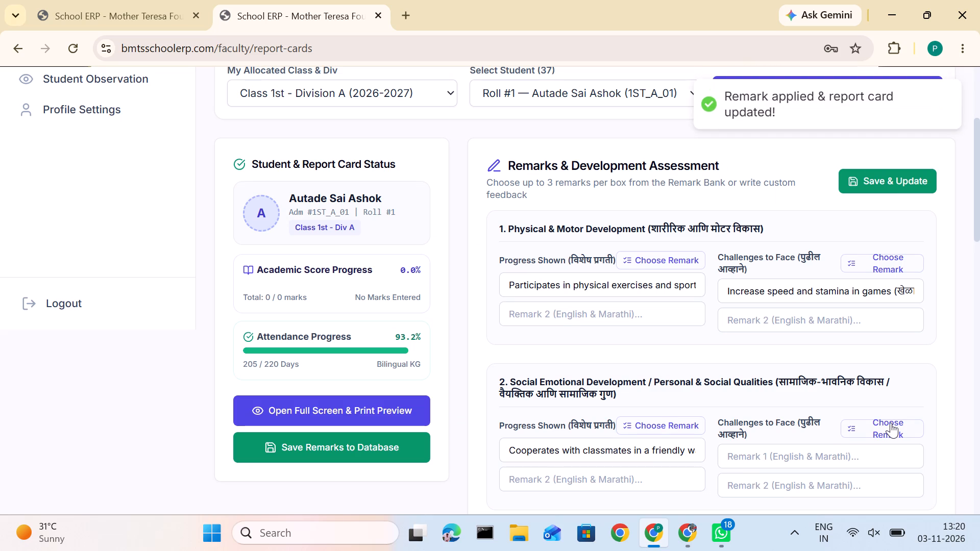
{"action": "left_click", "coordinate": [891, 423]}
{"action": "left_click", "coordinate": [636, 391]}
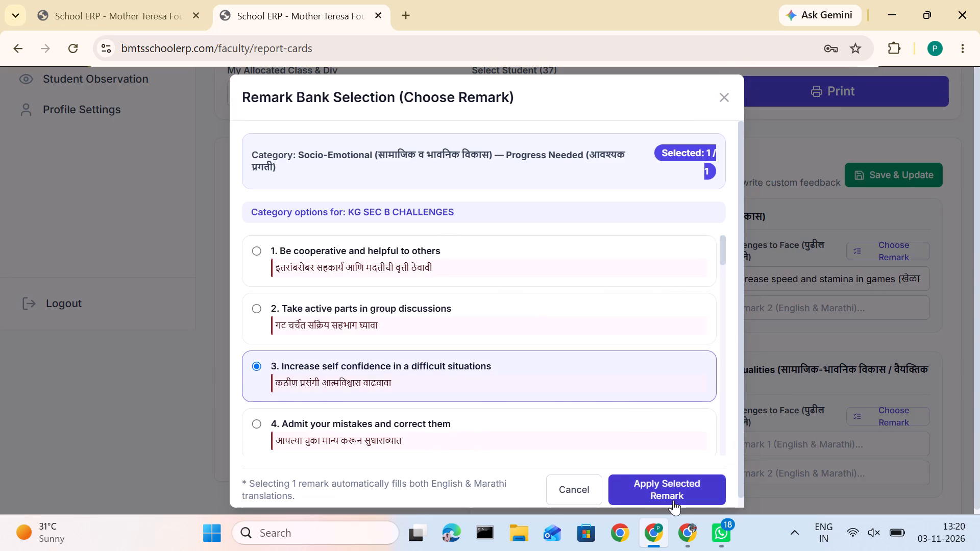
{"action": "left_click", "coordinate": [673, 500]}
Apply Cognitive Development remarks: progress "Remembers and recalls information learnt", challenge "Try to remember and take recall learnt content".
{"action": "scroll", "coordinate": [723, 467], "scroll_direction": "down", "scroll_amount": 2}
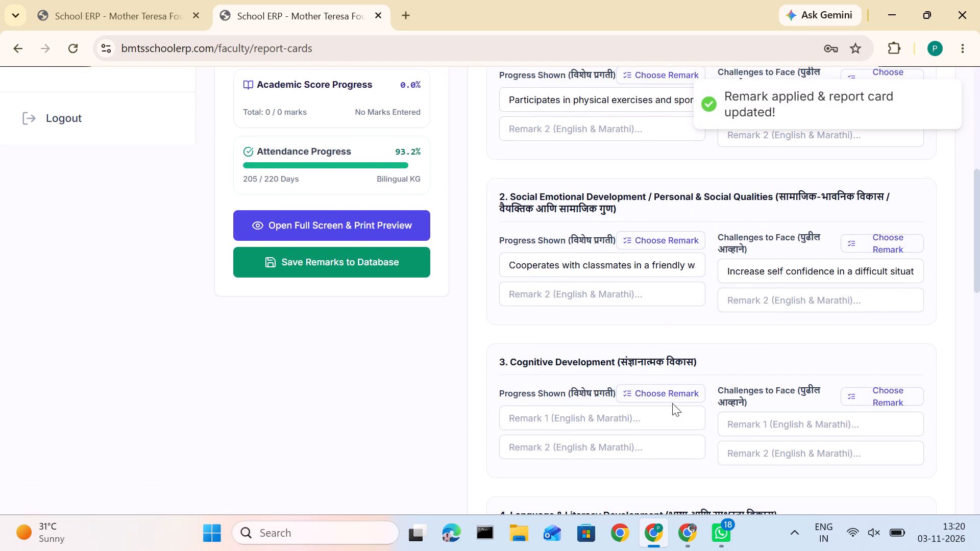
{"action": "left_click", "coordinate": [671, 402]}
{"action": "left_click_drag", "start_coordinate": [603, 417], "coordinate": [680, 479]}
{"action": "left_click", "coordinate": [680, 479]}
{"action": "left_click", "coordinate": [572, 410]}
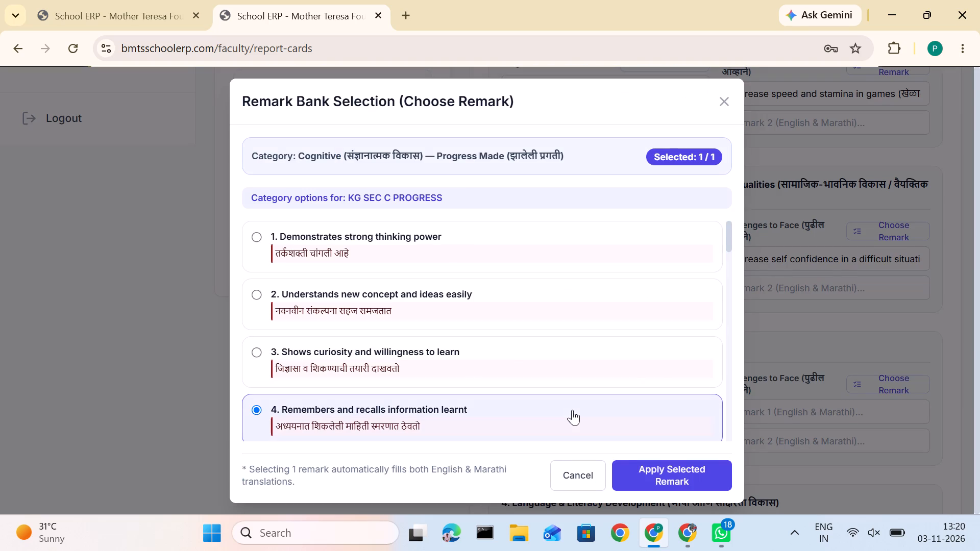
{"action": "left_click", "coordinate": [648, 475]}
{"action": "left_click", "coordinate": [852, 402]}
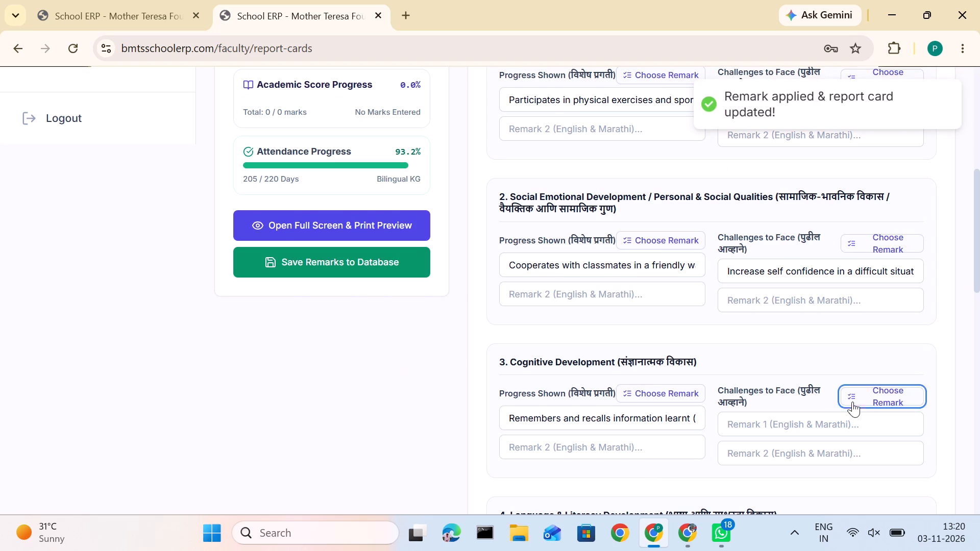
{"action": "left_click", "coordinate": [628, 407]}
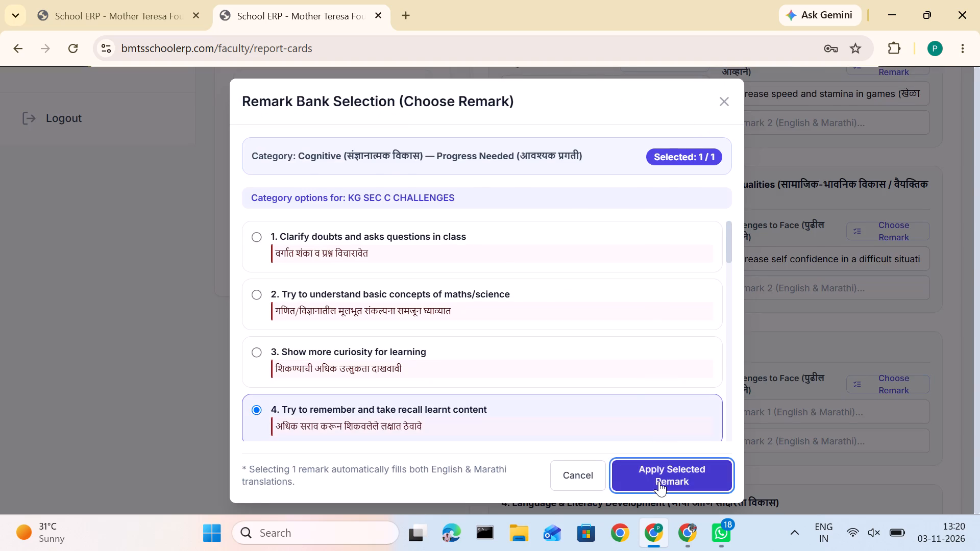
{"action": "left_click", "coordinate": [659, 481]}
Apply Language & Literacy Development remarks: progress "Has developed vocabulary through listening and reading", challenge "Pay more attention to English reading".
{"action": "scroll", "coordinate": [811, 367], "scroll_direction": "down", "scroll_amount": 1}
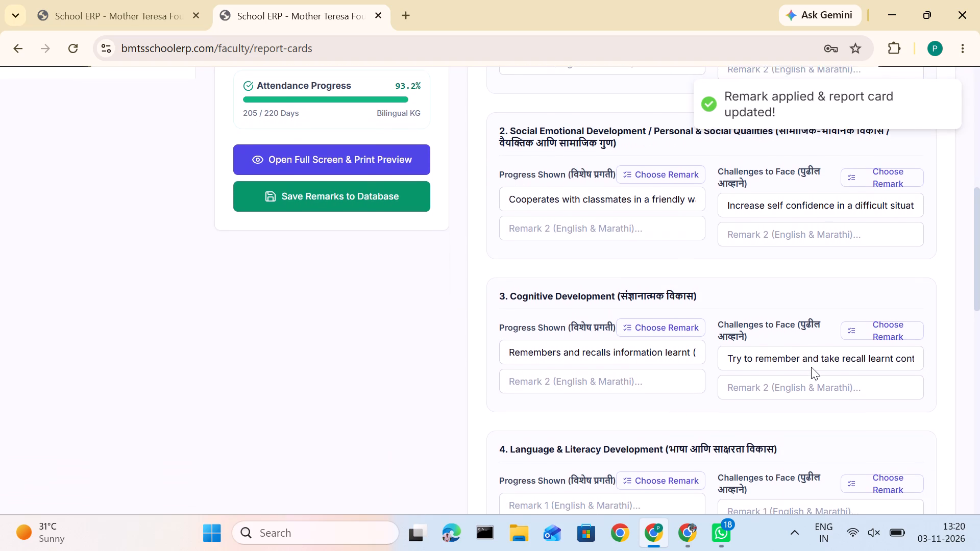
{"action": "scroll", "coordinate": [811, 367], "scroll_direction": "down", "scroll_amount": 1}
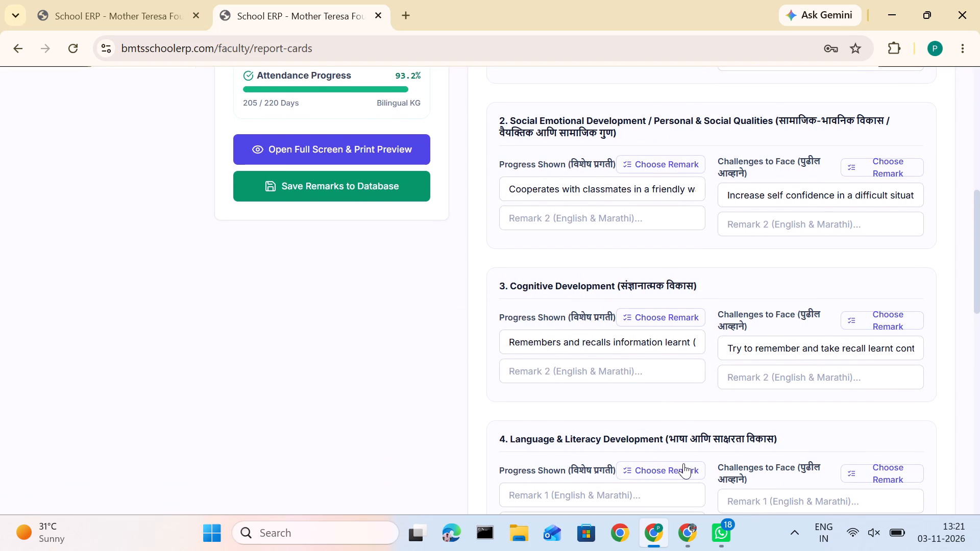
{"action": "left_click", "coordinate": [681, 470]}
{"action": "left_click", "coordinate": [621, 425]}
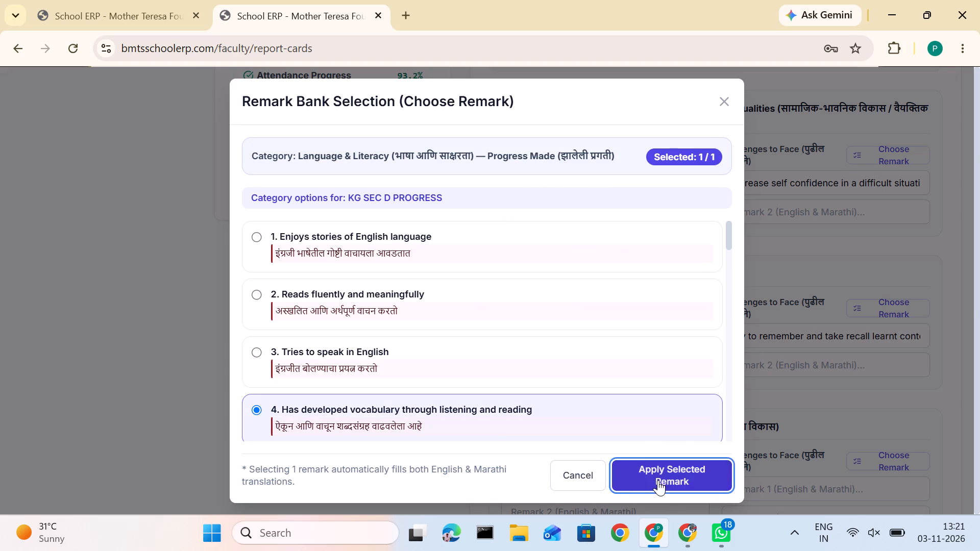
{"action": "left_click", "coordinate": [658, 480]}
{"action": "left_click", "coordinate": [887, 475]}
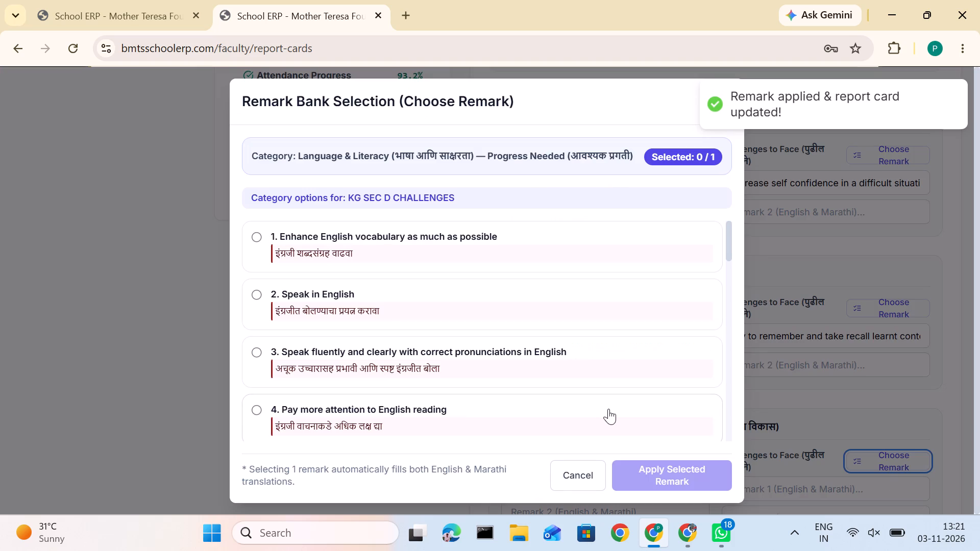
{"action": "left_click", "coordinate": [608, 409]}
{"action": "left_click", "coordinate": [660, 470]}
Apply Creative & Aesthetic Development remarks: progress "Shows more interest in drawing", challenge "Improve facial and posture expressions when dancing".
{"action": "scroll", "coordinate": [735, 409], "scroll_direction": "down", "scroll_amount": 1}
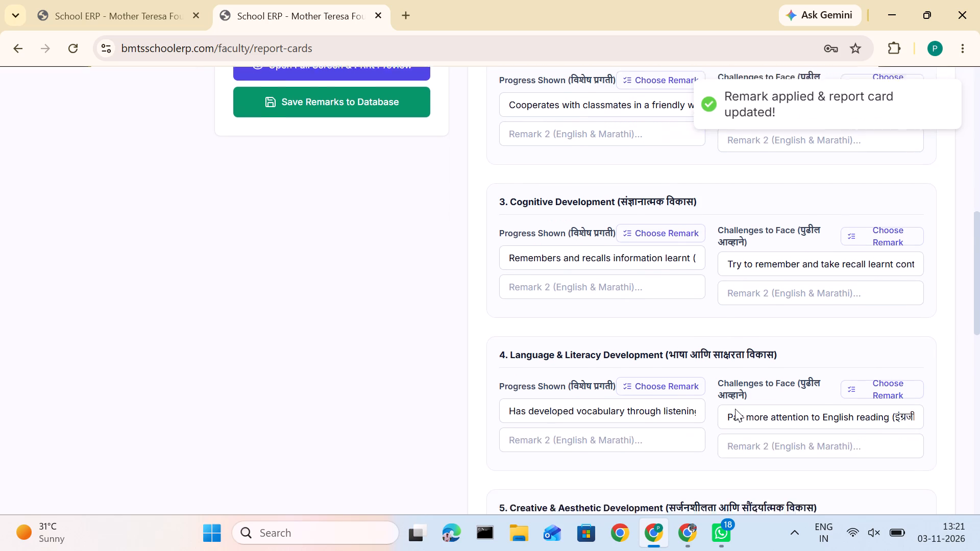
{"action": "scroll", "coordinate": [735, 409], "scroll_direction": "down", "scroll_amount": 2}
{"action": "left_click", "coordinate": [675, 431]}
{"action": "left_click", "coordinate": [567, 455]}
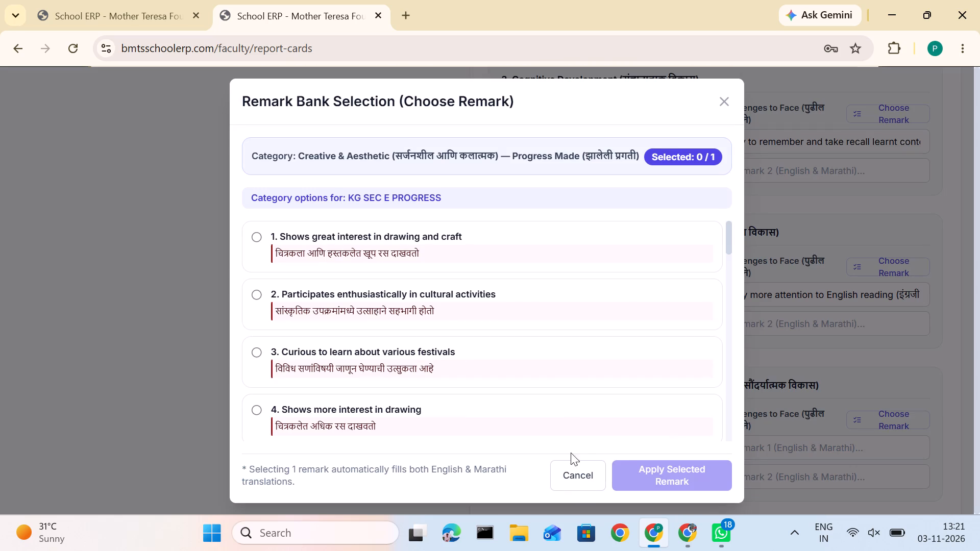
{"action": "left_click", "coordinate": [583, 446]}
{"action": "left_click", "coordinate": [625, 414]}
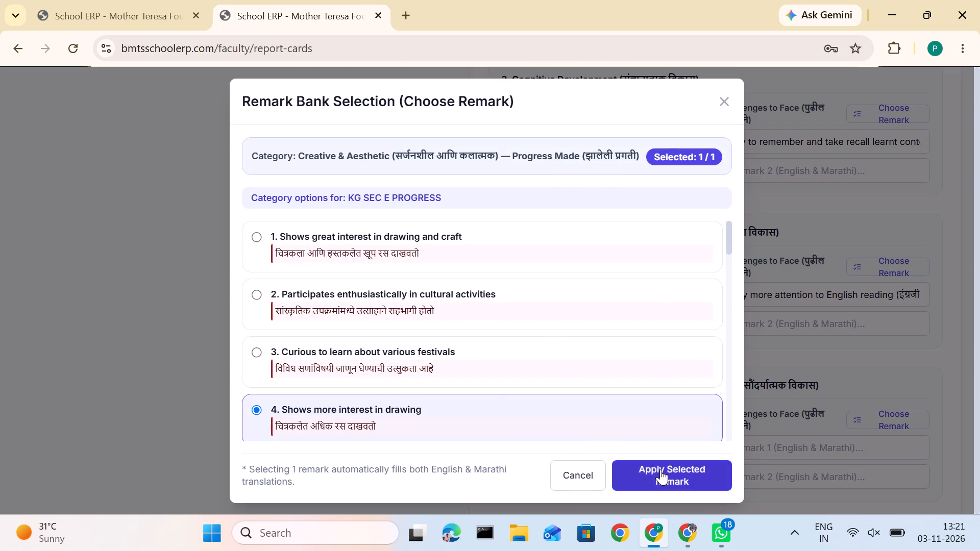
{"action": "left_click", "coordinate": [660, 469]}
{"action": "left_click", "coordinate": [884, 437]}
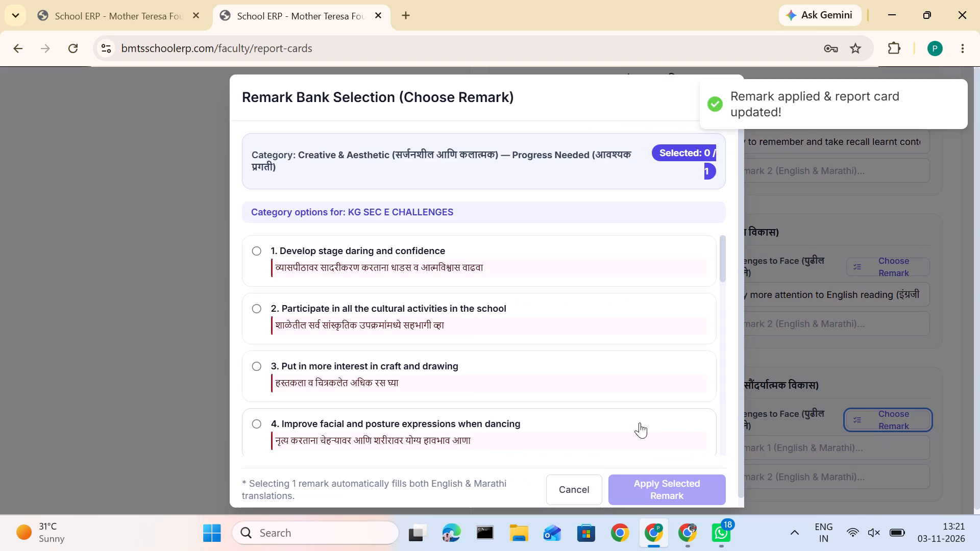
{"action": "left_click", "coordinate": [640, 422]}
{"action": "left_click", "coordinate": [655, 487]}
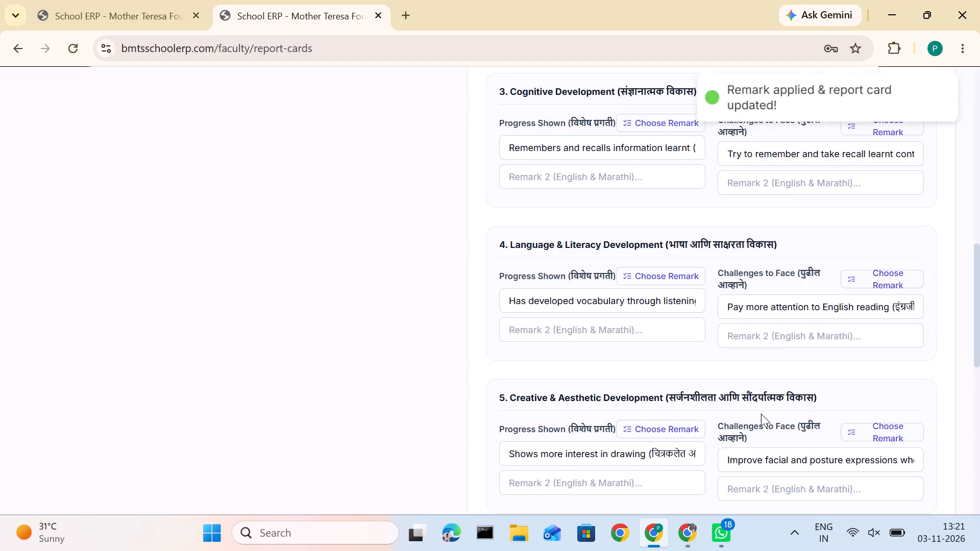
Examine the development assessment form from Physical & Motor Development through Physical & Emotional Wellbeing and the Over-all Assessment section.
{"action": "scroll", "coordinate": [772, 409], "scroll_direction": "down", "scroll_amount": 4}
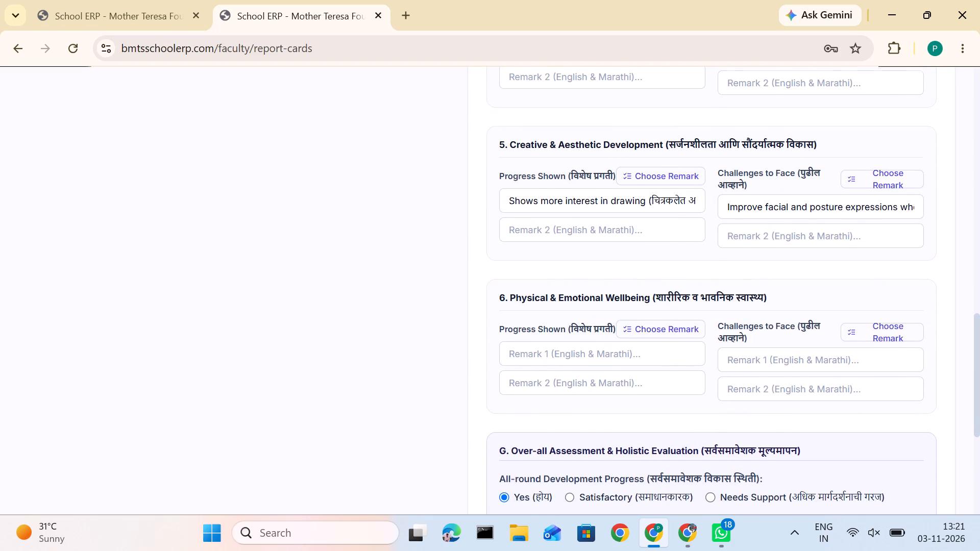
{"action": "scroll", "coordinate": [681, 292], "scroll_direction": "up", "scroll_amount": 1}
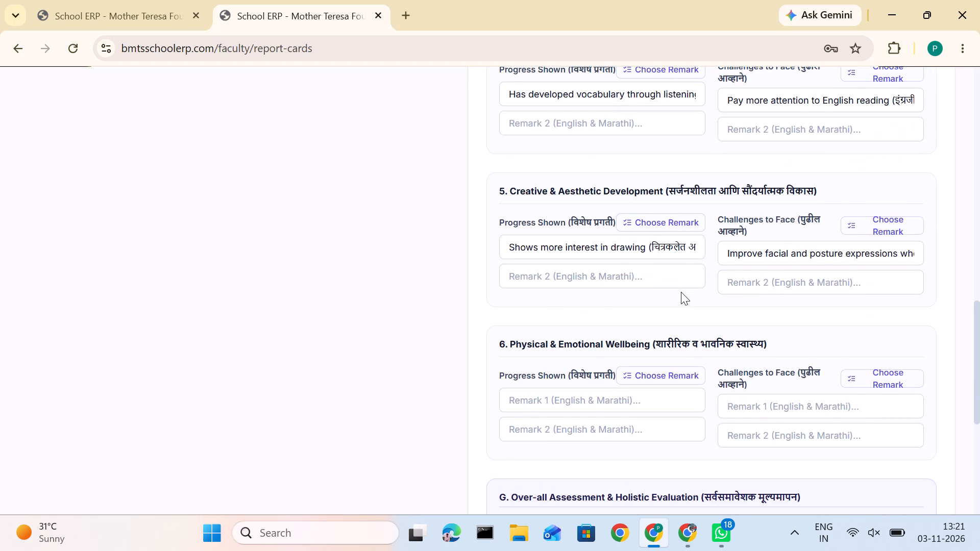
{"action": "scroll", "coordinate": [681, 292], "scroll_direction": "down", "scroll_amount": 1}
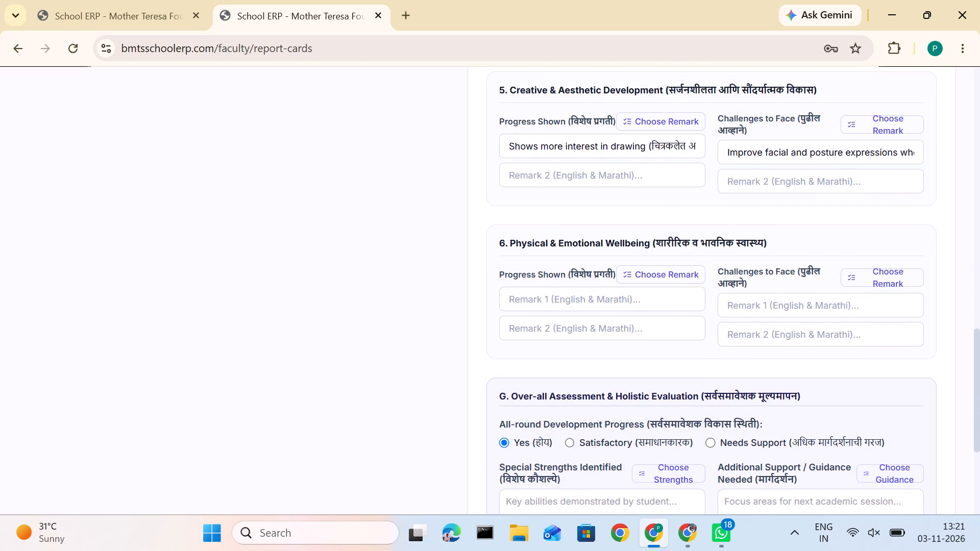
{"action": "scroll", "coordinate": [681, 292], "scroll_direction": "down", "scroll_amount": 2}
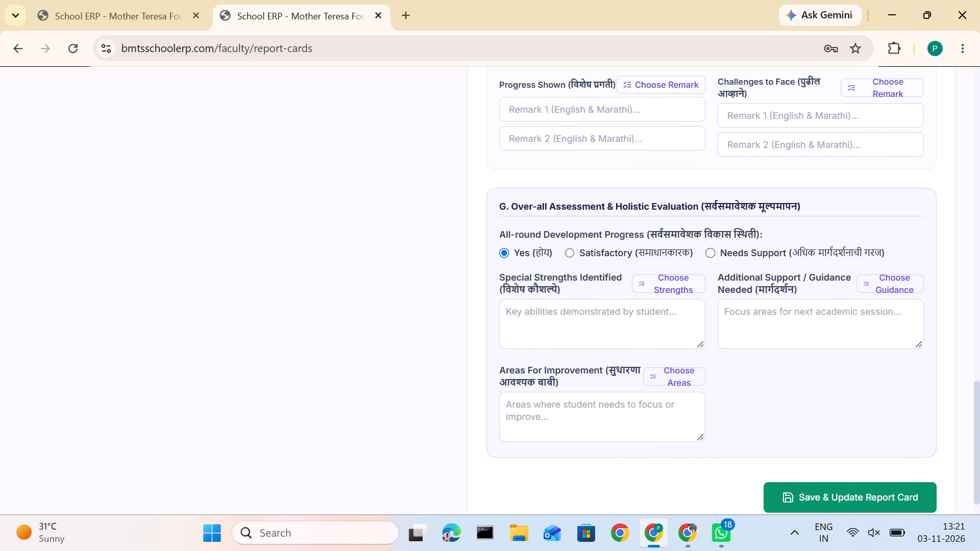
{"action": "scroll", "coordinate": [690, 284], "scroll_direction": "up", "scroll_amount": 3}
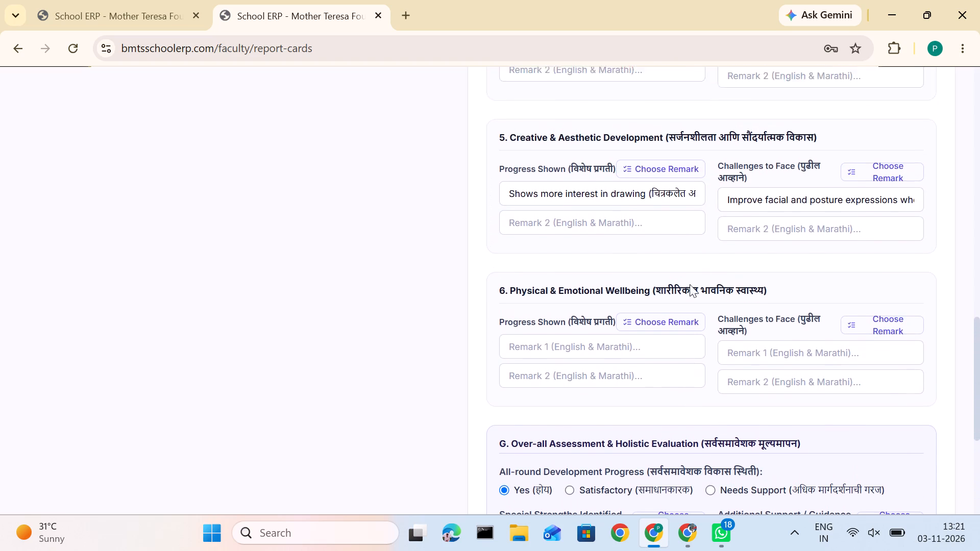
{"action": "scroll", "coordinate": [690, 284], "scroll_direction": "up", "scroll_amount": 1}
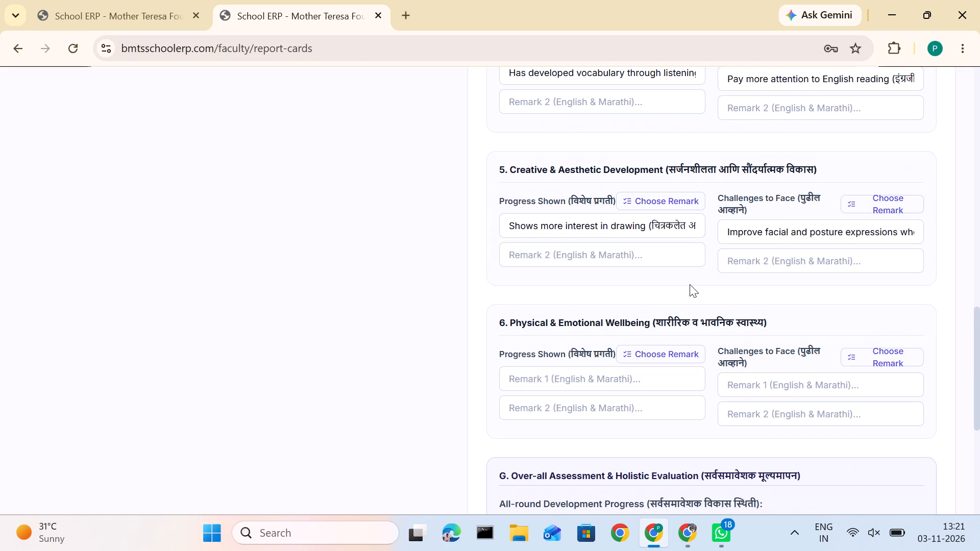
{"action": "scroll", "coordinate": [690, 284], "scroll_direction": "up", "scroll_amount": 7}
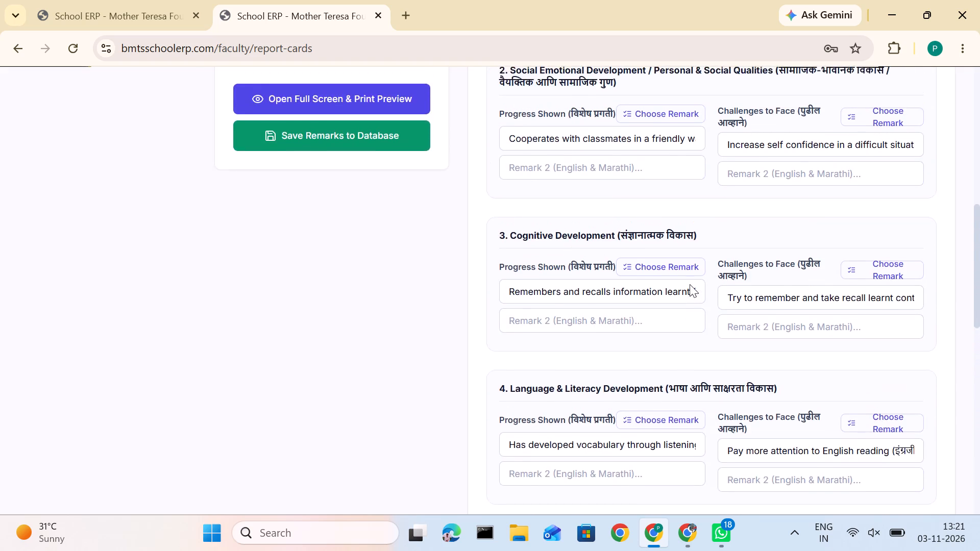
{"action": "scroll", "coordinate": [690, 284], "scroll_direction": "up", "scroll_amount": 3}
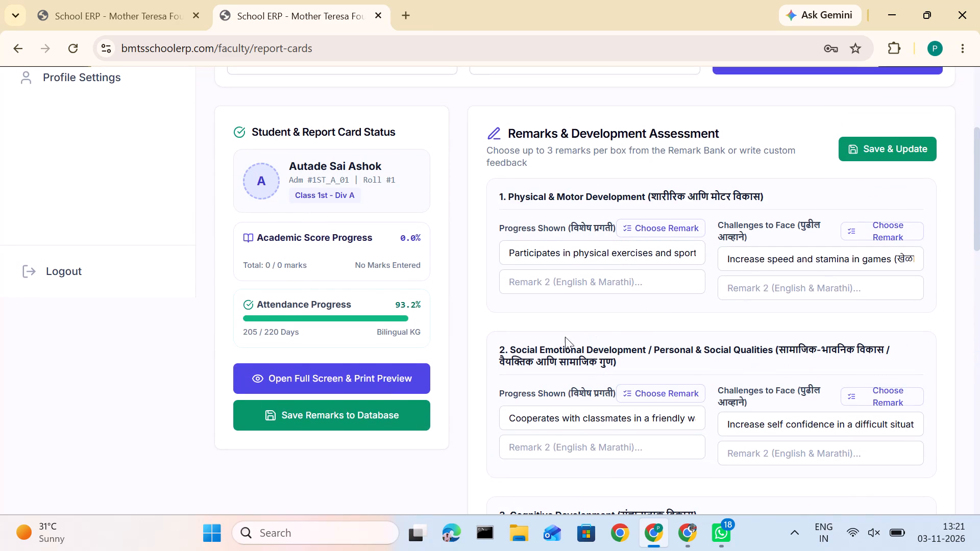
{"action": "left_click_drag", "start_coordinate": [513, 354], "coordinate": [609, 338]}
{"action": "scroll", "coordinate": [609, 338], "scroll_direction": "down", "scroll_amount": 1}
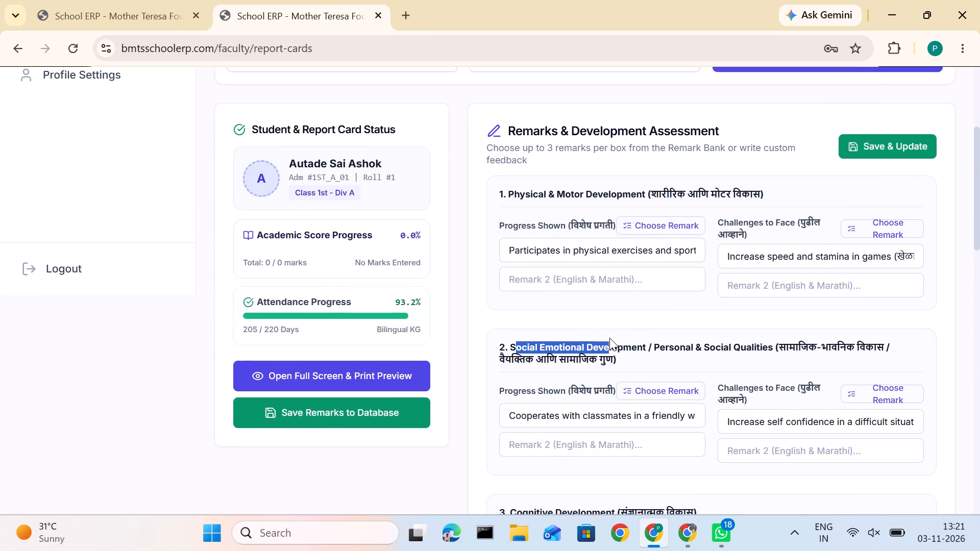
{"action": "scroll", "coordinate": [609, 338], "scroll_direction": "down", "scroll_amount": 2}
{"action": "scroll", "coordinate": [559, 386], "scroll_direction": "down", "scroll_amount": 2}
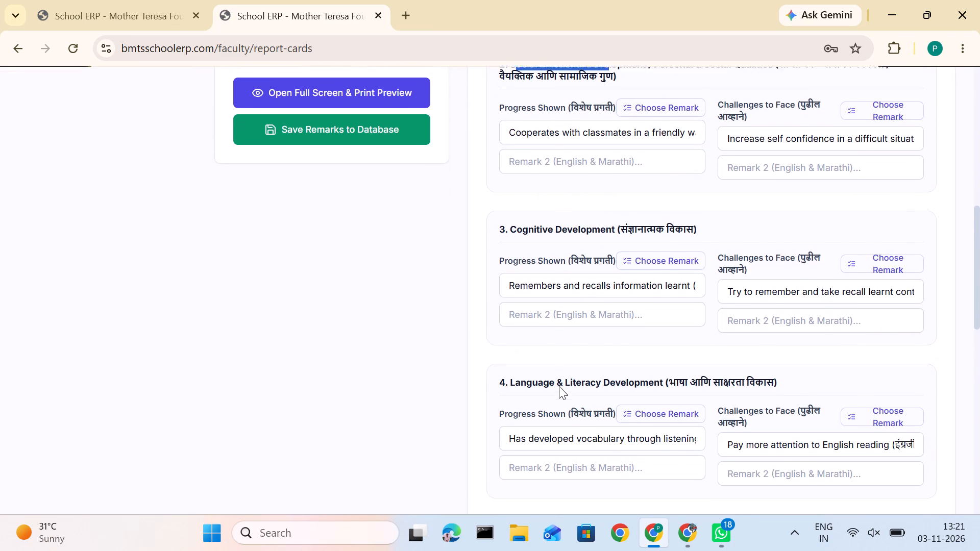
{"action": "scroll", "coordinate": [540, 388], "scroll_direction": "down", "scroll_amount": 3}
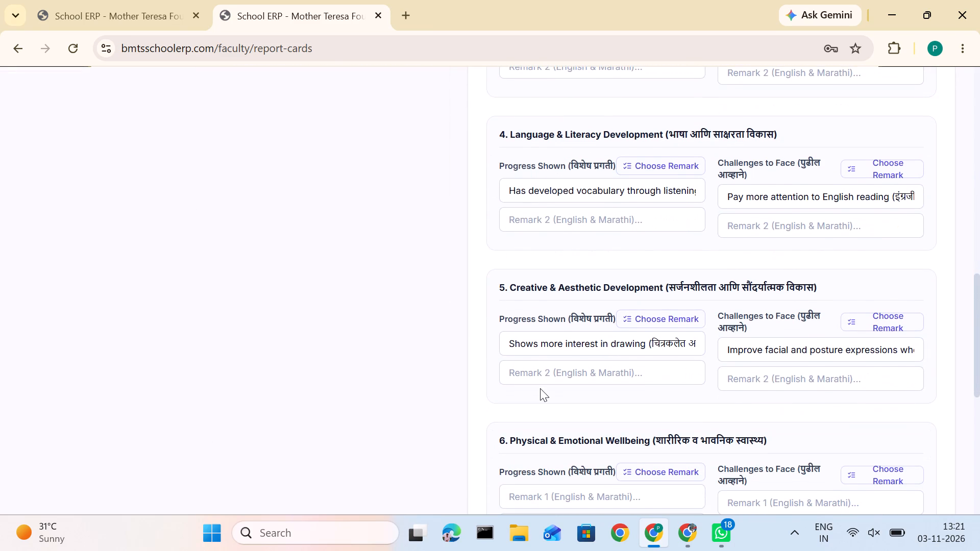
{"action": "scroll", "coordinate": [554, 315], "scroll_direction": "down", "scroll_amount": 1}
{"action": "scroll", "coordinate": [554, 315], "scroll_direction": "up", "scroll_amount": 2}
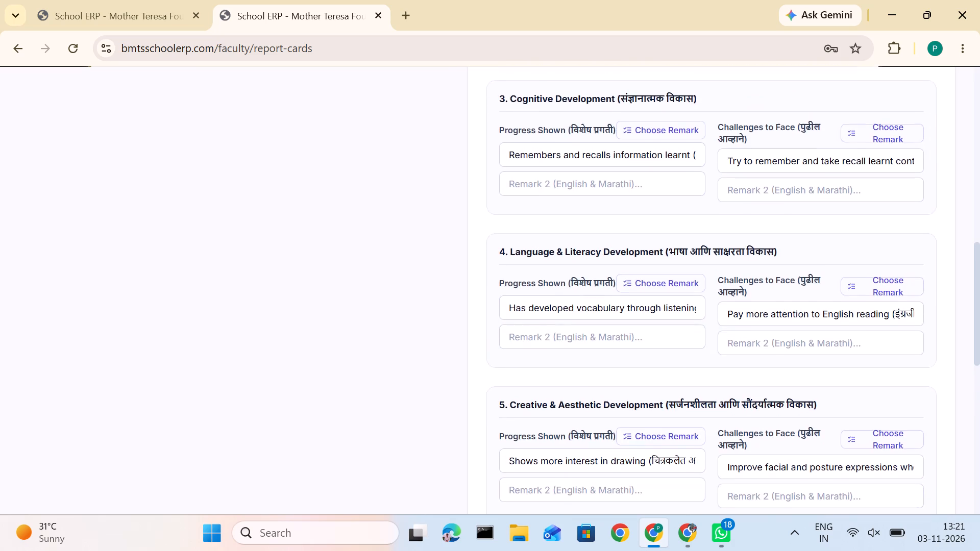
{"action": "scroll", "coordinate": [554, 315], "scroll_direction": "up", "scroll_amount": 4}
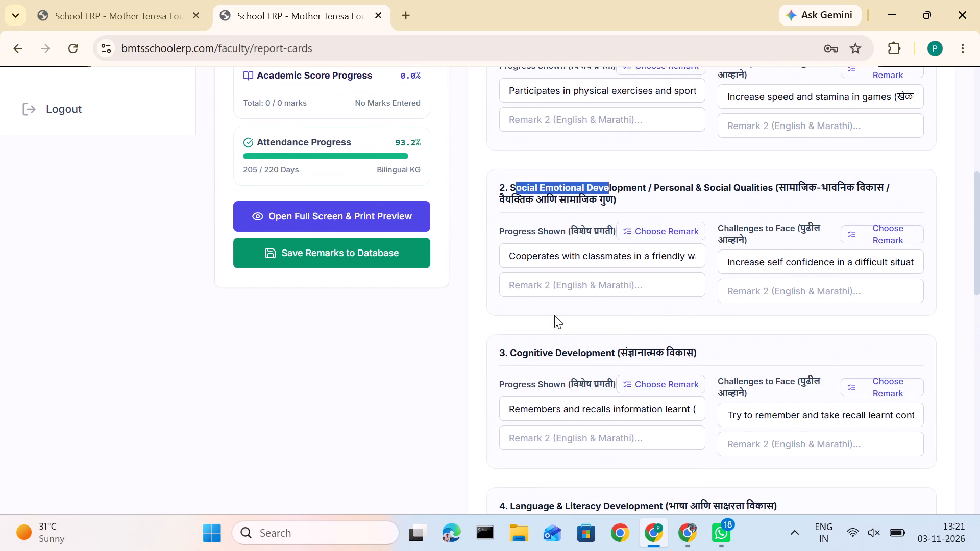
{"action": "scroll", "coordinate": [554, 315], "scroll_direction": "up", "scroll_amount": 1}
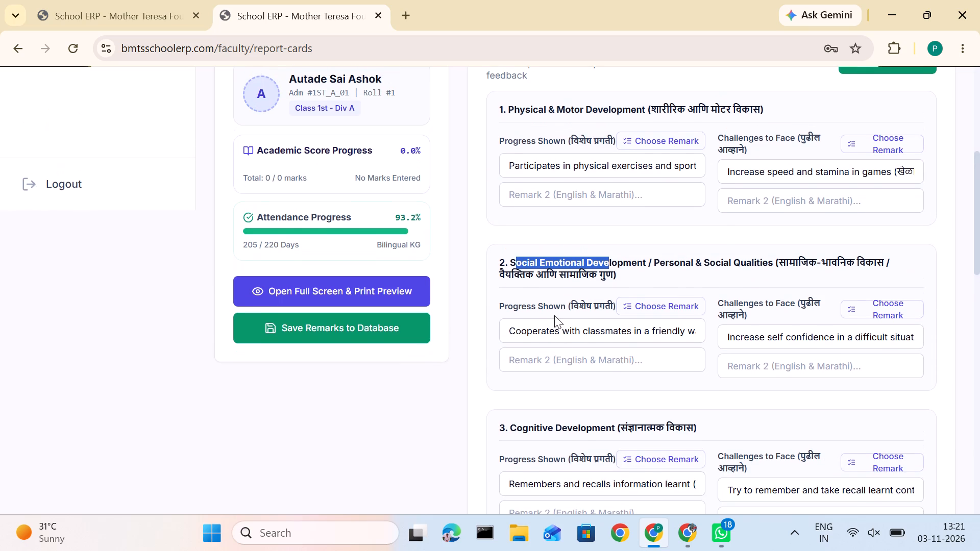
{"action": "scroll", "coordinate": [554, 315], "scroll_direction": "down", "scroll_amount": 2}
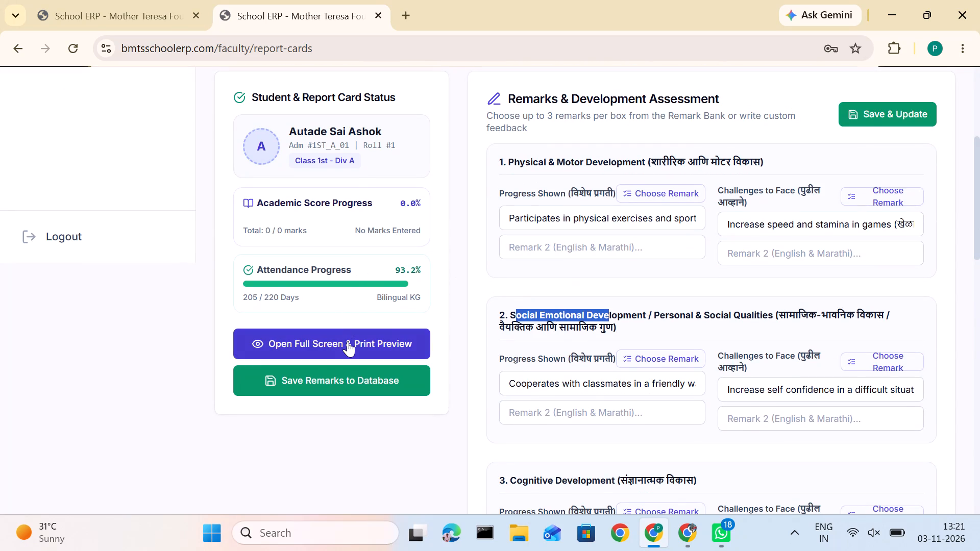
Save the student's development remarks, recheck the form down to the Over-all Assessment section, and save them again.
{"action": "left_click", "coordinate": [872, 115]}
{"action": "scroll", "coordinate": [568, 309], "scroll_direction": "down", "scroll_amount": 4}
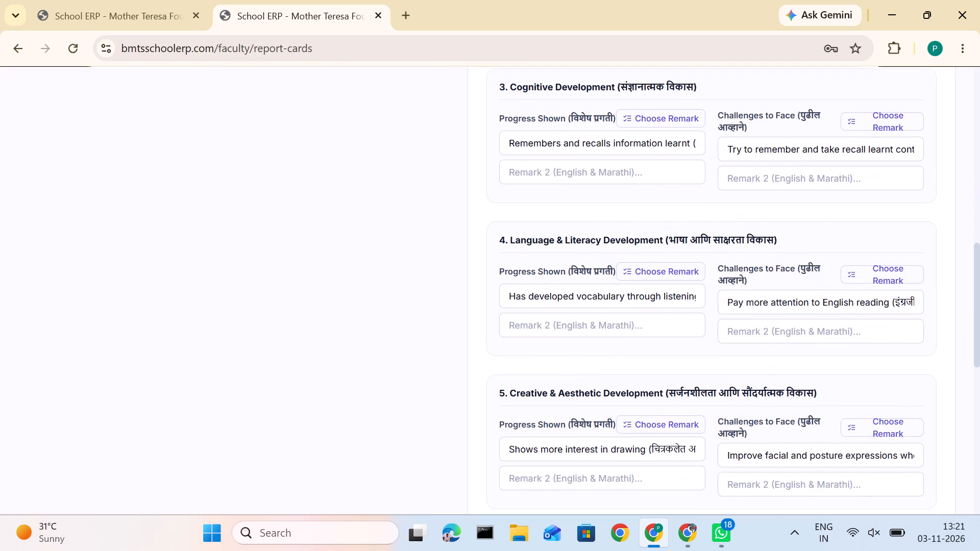
{"action": "scroll", "coordinate": [568, 309], "scroll_direction": "down", "scroll_amount": 5}
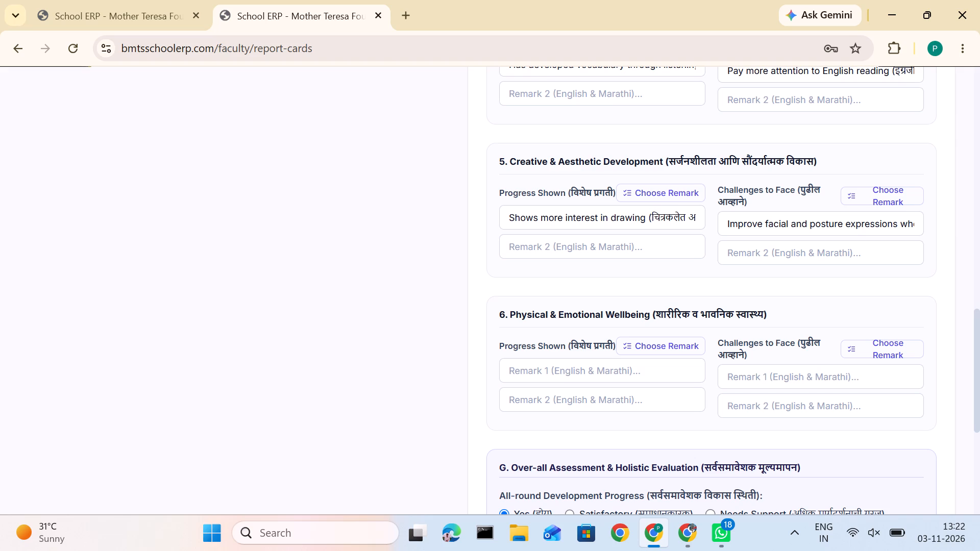
{"action": "scroll", "coordinate": [603, 339], "scroll_direction": "down", "scroll_amount": 4}
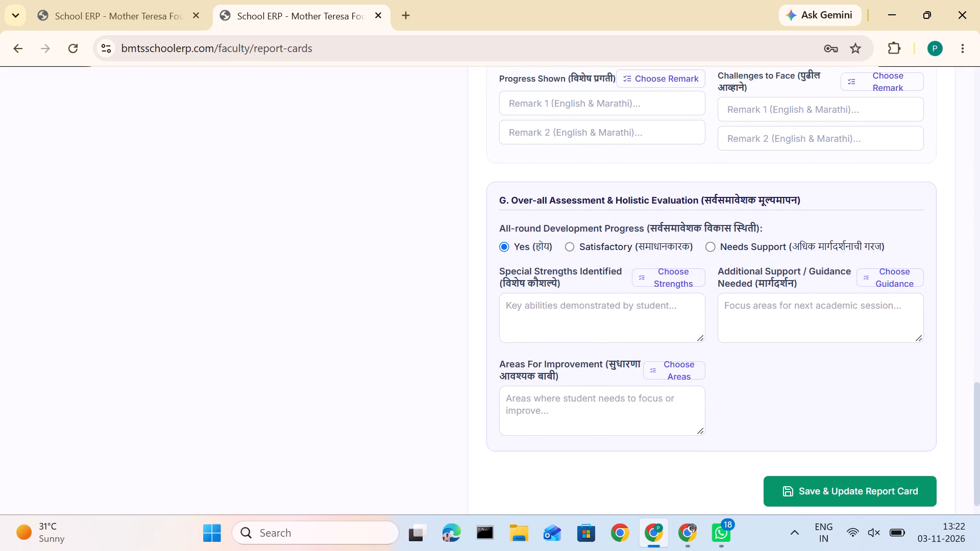
{"action": "scroll", "coordinate": [603, 339], "scroll_direction": "up", "scroll_amount": 3}
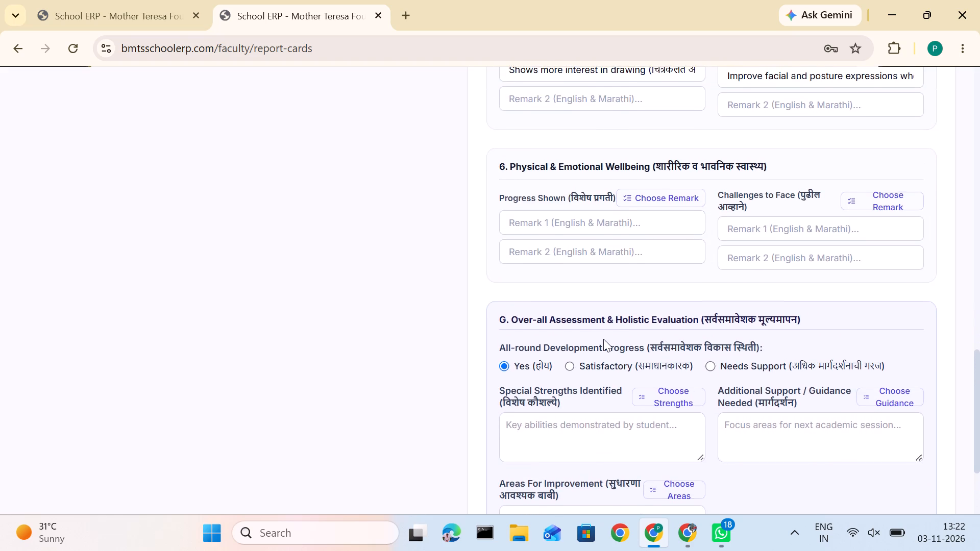
{"action": "scroll", "coordinate": [603, 339], "scroll_direction": "up", "scroll_amount": 11}
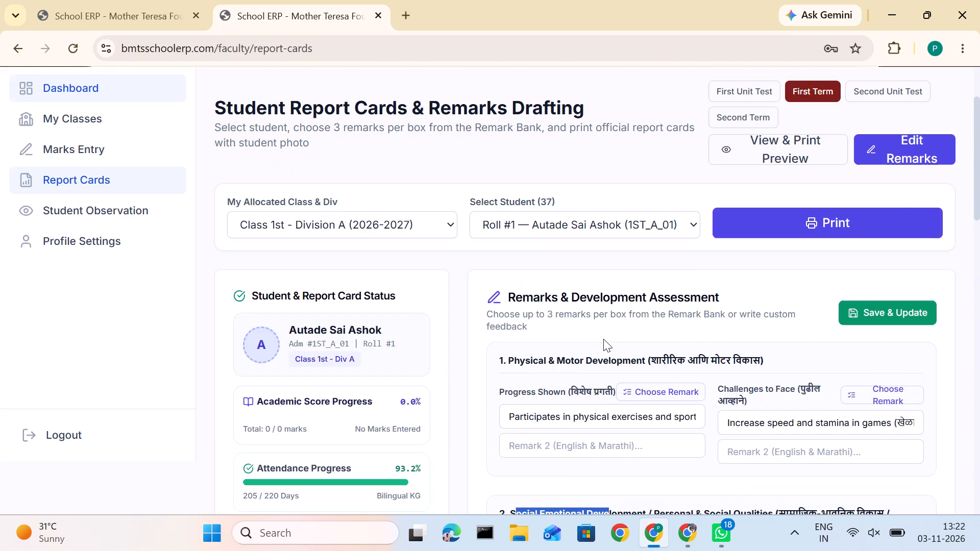
{"action": "left_click", "coordinate": [873, 365]}
Open the report card print preview and examine the development remarks, subject marks, attendance and assessment details.
{"action": "scroll", "coordinate": [468, 436], "scroll_direction": "down", "scroll_amount": 2}
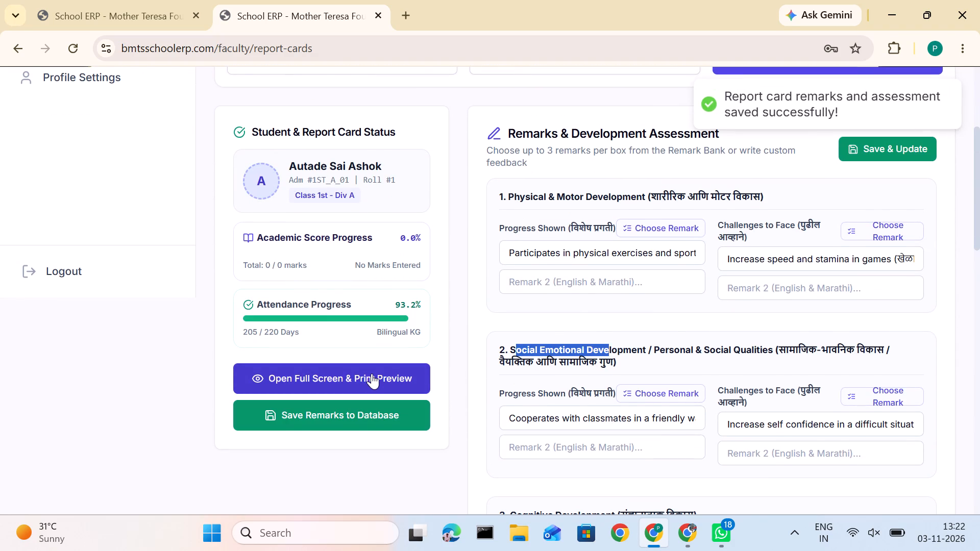
{"action": "left_click", "coordinate": [372, 373]}
{"action": "scroll", "coordinate": [430, 404], "scroll_direction": "down", "scroll_amount": 3}
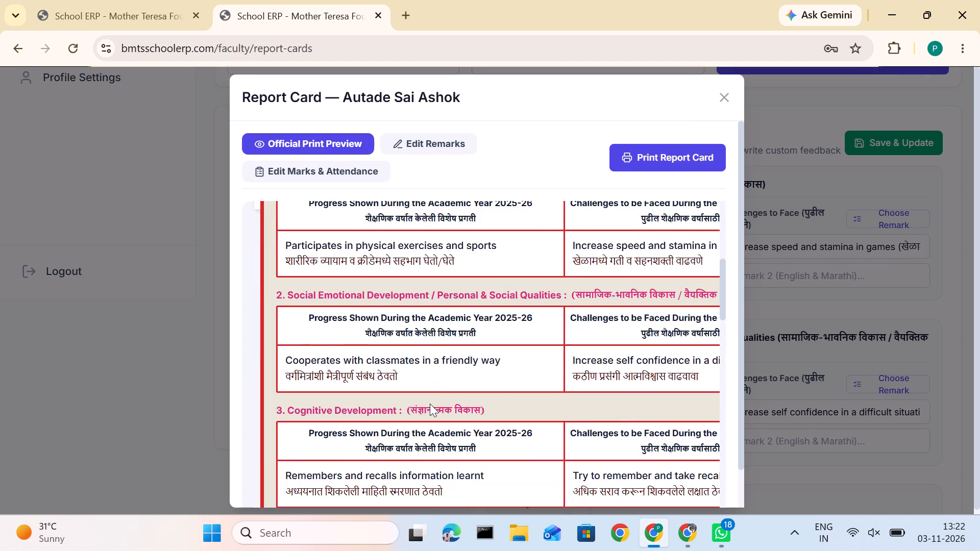
{"action": "scroll", "coordinate": [430, 404], "scroll_direction": "down", "scroll_amount": 5}
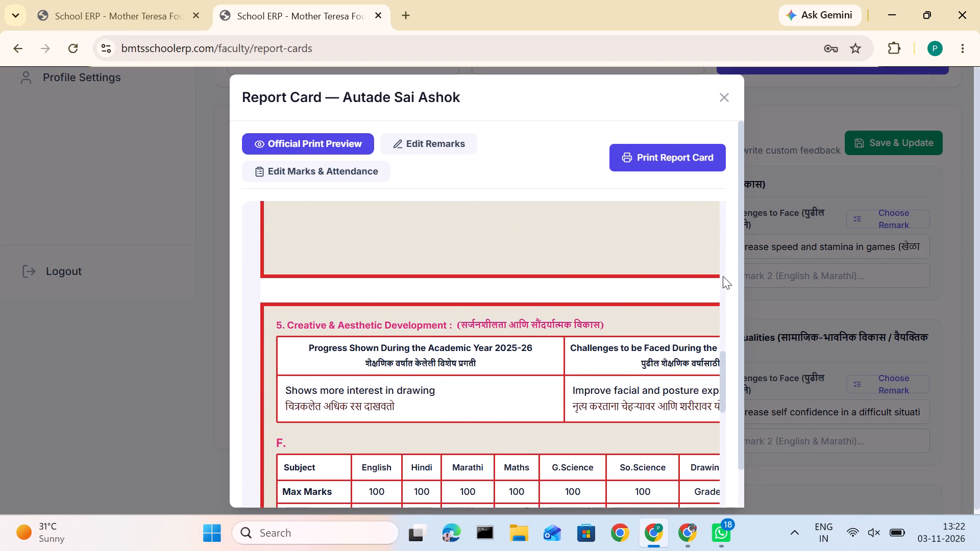
{"action": "scroll", "coordinate": [455, 426], "scroll_direction": "down", "scroll_amount": 3}
{"action": "scroll", "coordinate": [455, 426], "scroll_direction": "left", "scroll_amount": 1}
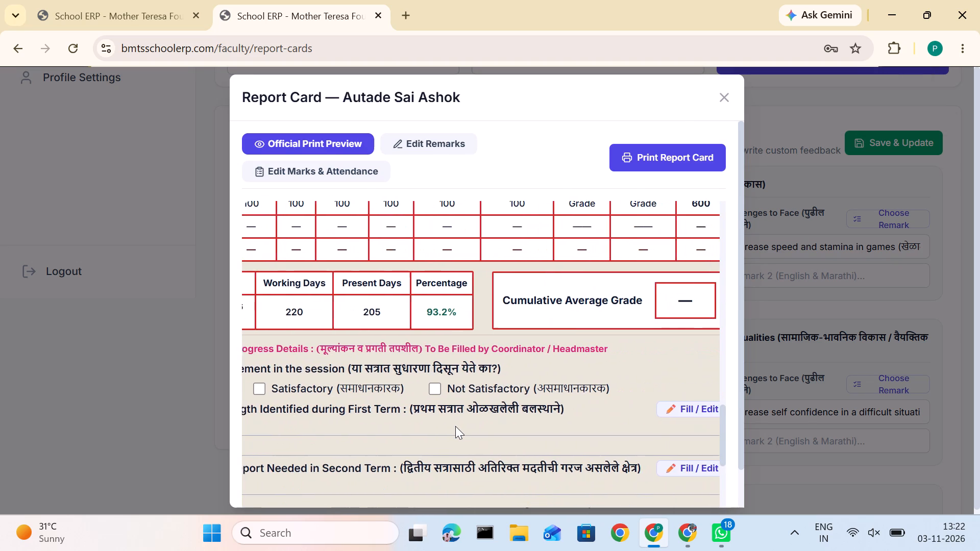
{"action": "scroll", "coordinate": [455, 426], "scroll_direction": "left", "scroll_amount": 1}
{"action": "scroll", "coordinate": [455, 426], "scroll_direction": "right", "scroll_amount": 1}
{"action": "scroll", "coordinate": [455, 426], "scroll_direction": "up", "scroll_amount": 1}
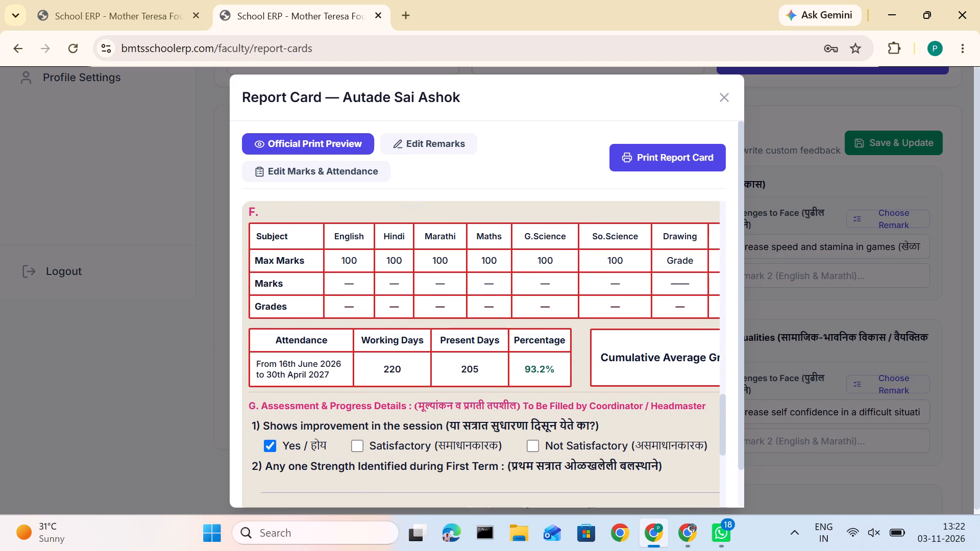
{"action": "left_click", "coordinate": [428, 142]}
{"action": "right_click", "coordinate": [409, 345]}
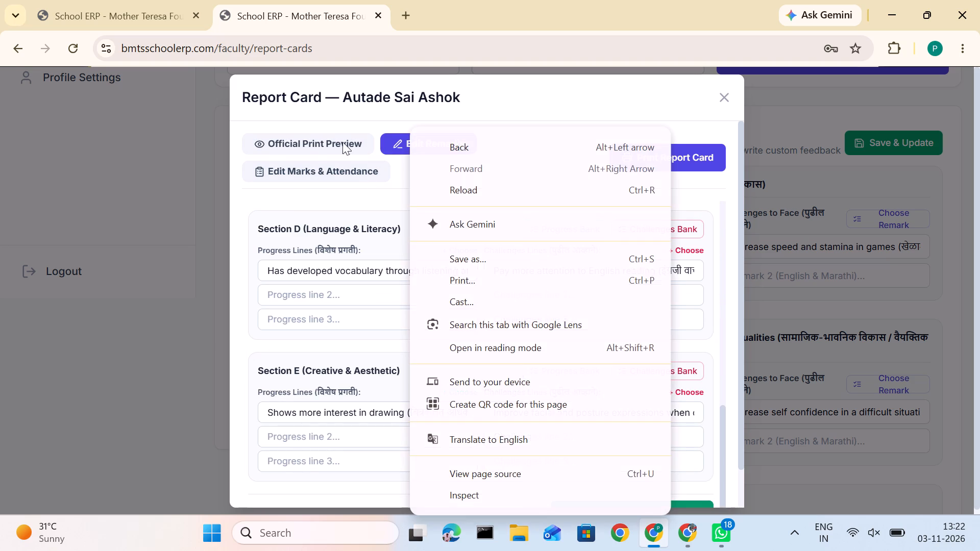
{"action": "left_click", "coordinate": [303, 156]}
Open the student's marks and attendance for editing and set Working Days to 114 and Days Present to 100.
{"action": "left_click", "coordinate": [319, 171]}
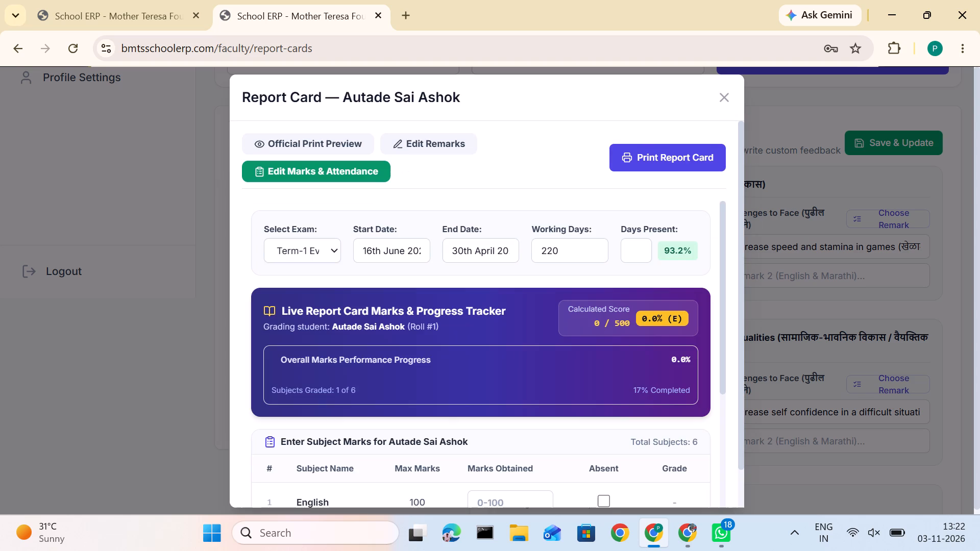
{"action": "left_click", "coordinate": [567, 256]}
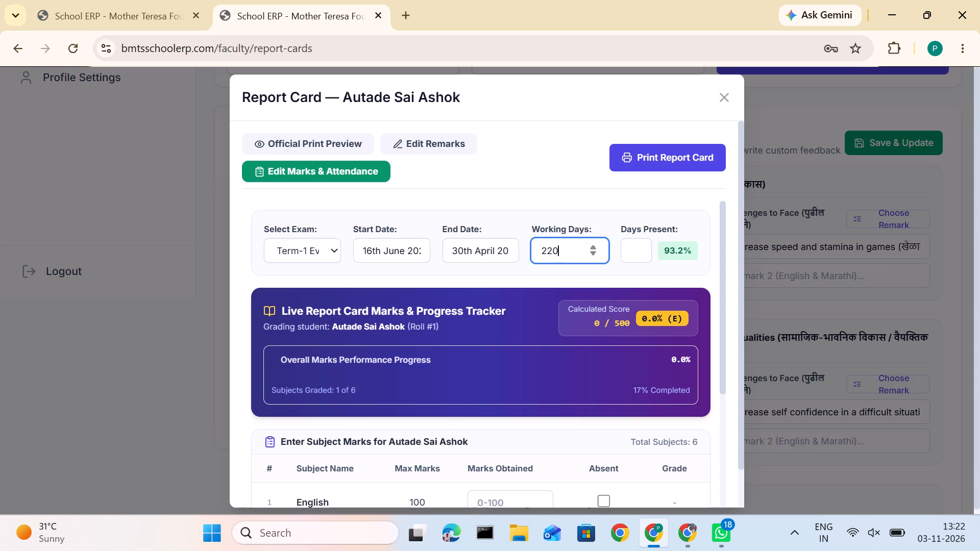
{"action": "key", "text": "BackSpace"}
{"action": "key", "text": "BackSpace"}
{"action": "key", "text": "BackSpace"}
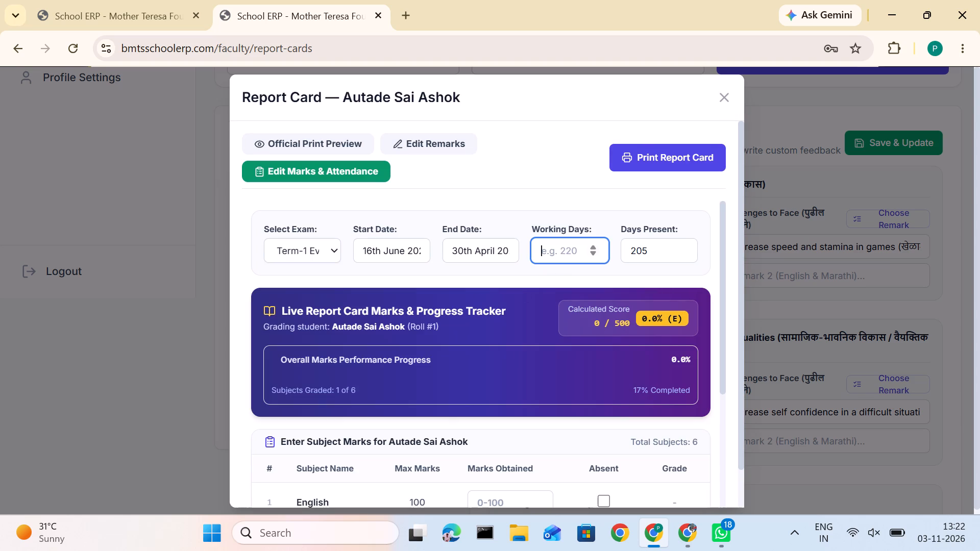
{"action": "key", "text": "1"}
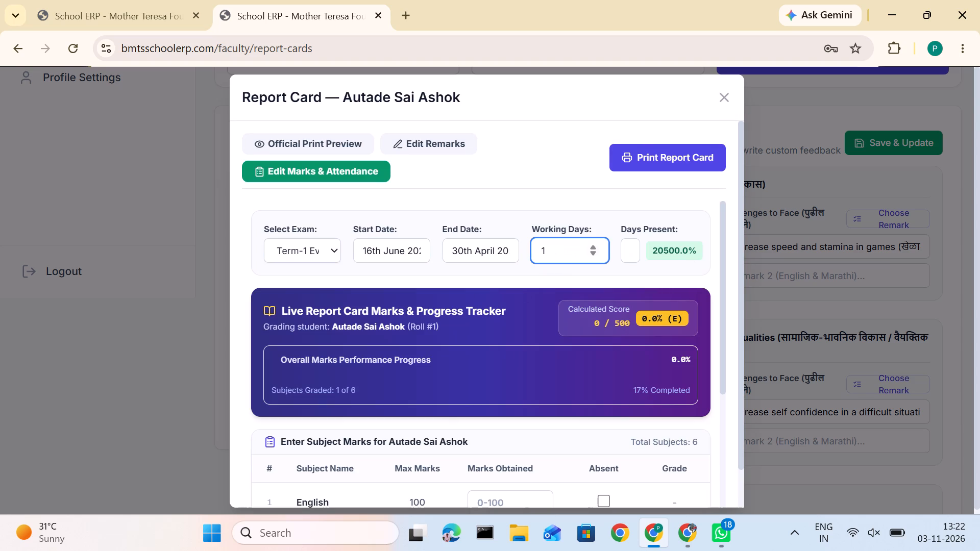
{"action": "type", "text": "14"}
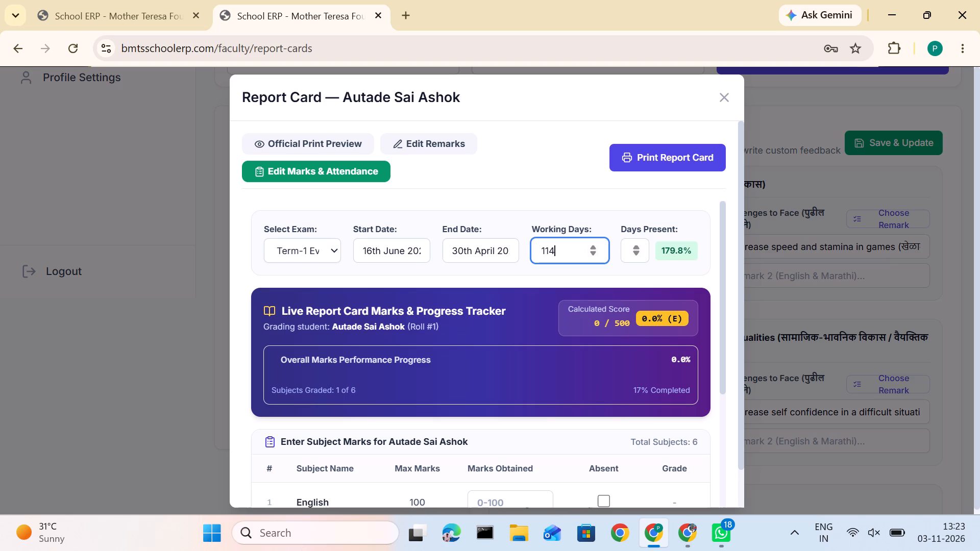
{"action": "left_click", "coordinate": [623, 247]}
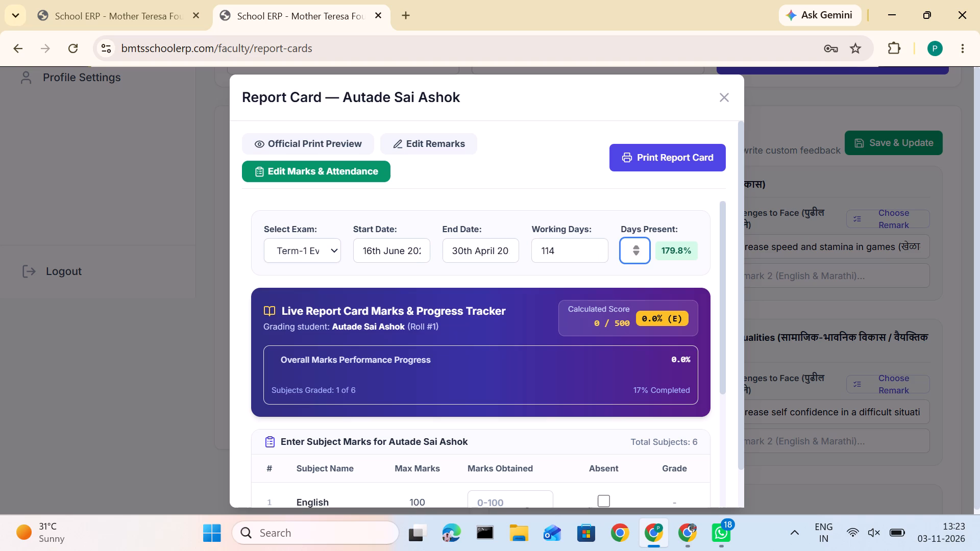
{"action": "key", "text": "ctrl+a"}
{"action": "key", "text": "BackSpace"}
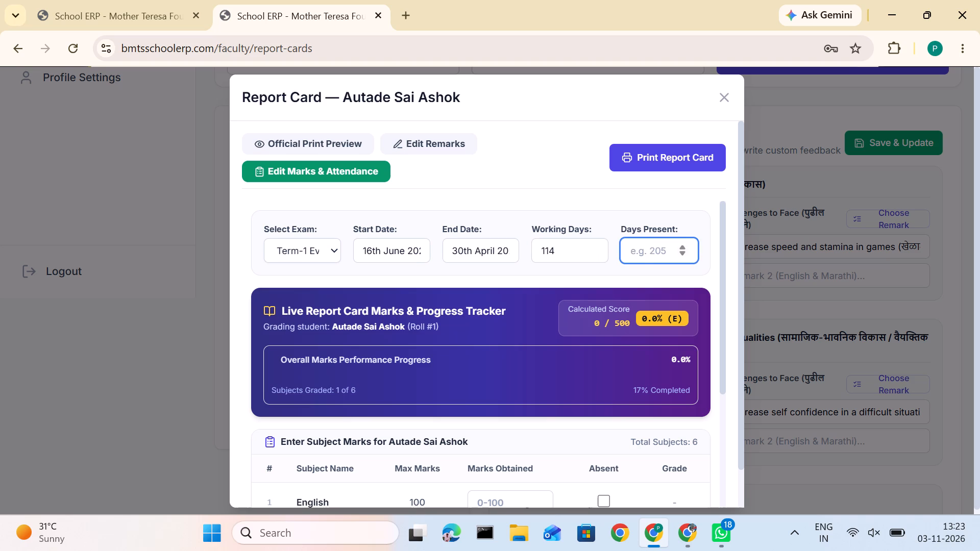
{"action": "key", "text": "1"}
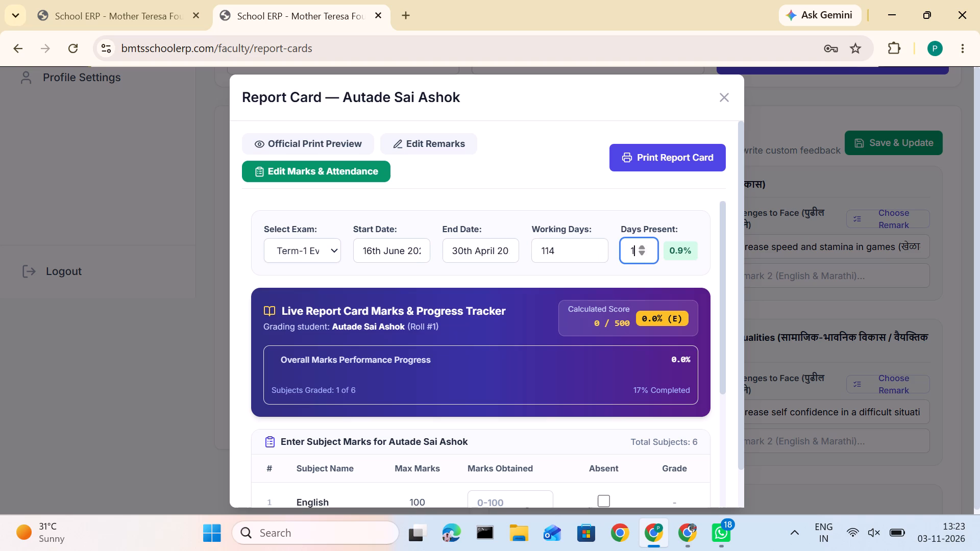
{"action": "type", "text": "00"}
Enter the marks obtained: English 88, Hindi 89, Marathi 90, Mathematics 87 and Environmental Studies 88.
{"action": "scroll", "coordinate": [620, 336], "scroll_direction": "down", "scroll_amount": 2}
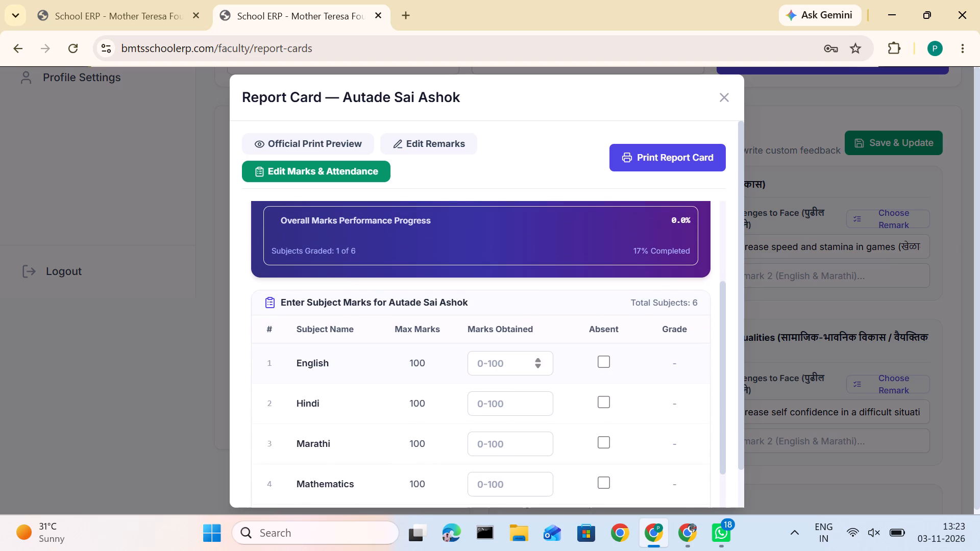
{"action": "left_click", "coordinate": [506, 361]}
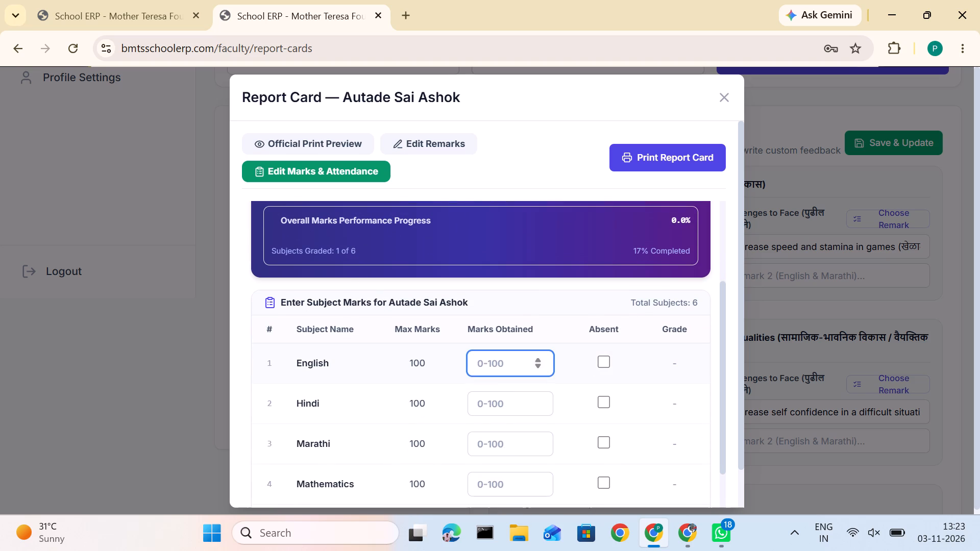
{"action": "type", "text": "88"}
{"action": "left_click", "coordinate": [502, 398]}
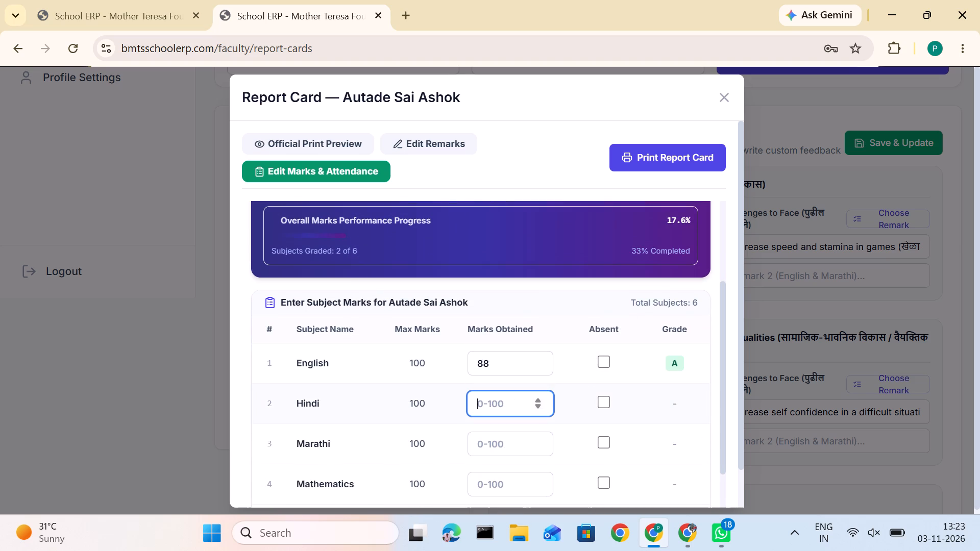
{"action": "type", "text": "89"}
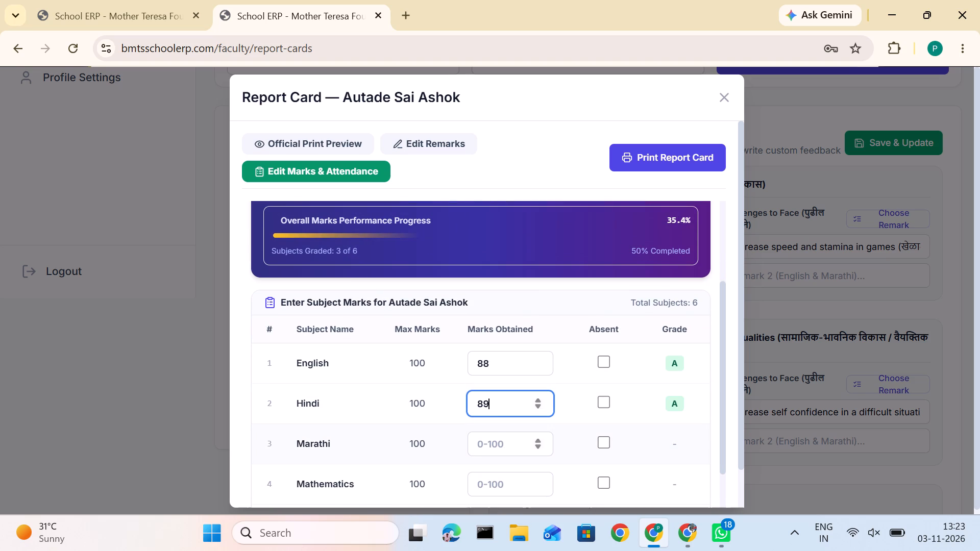
{"action": "left_click", "coordinate": [494, 442]}
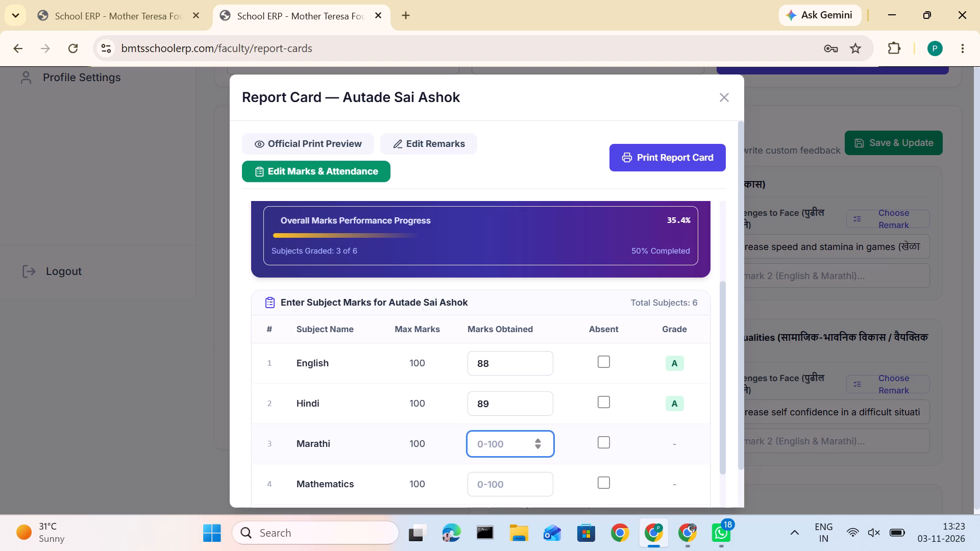
{"action": "type", "text": "90"}
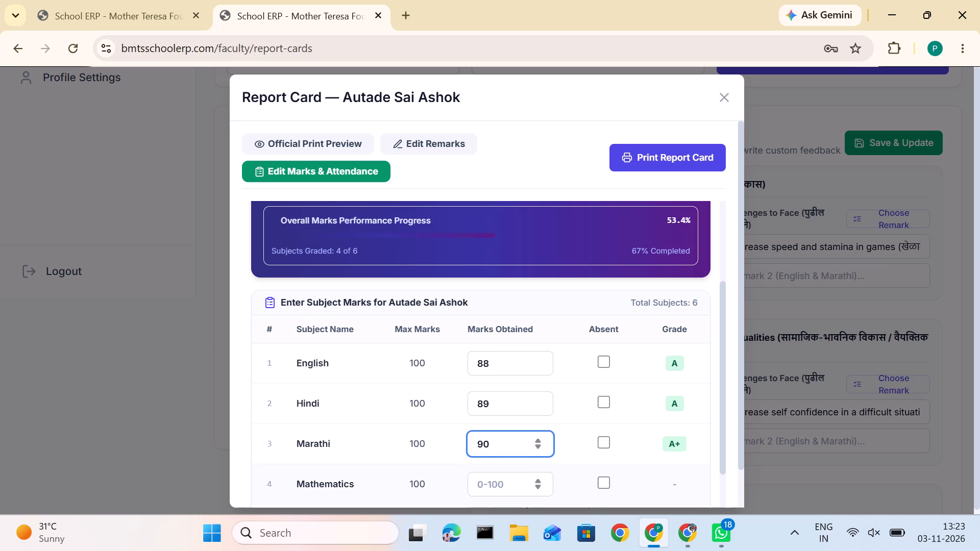
{"action": "scroll", "coordinate": [488, 478], "scroll_direction": "down", "scroll_amount": 1}
{"action": "left_click", "coordinate": [503, 439]}
{"action": "type", "text": "91"}
{"action": "scroll", "coordinate": [513, 444], "scroll_direction": "down", "scroll_amount": 3}
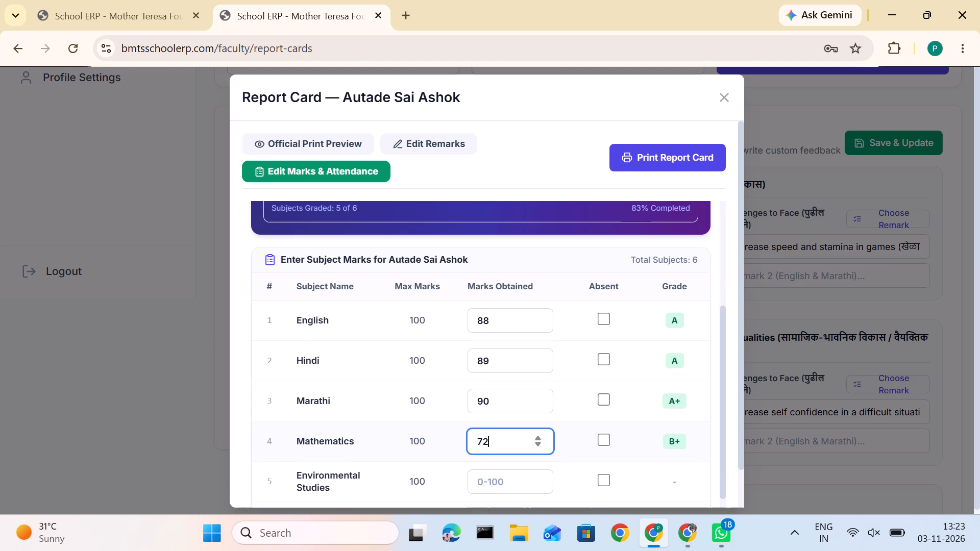
{"action": "scroll", "coordinate": [513, 444], "scroll_direction": "up", "scroll_amount": 1}
{"action": "left_click", "coordinate": [503, 483]}
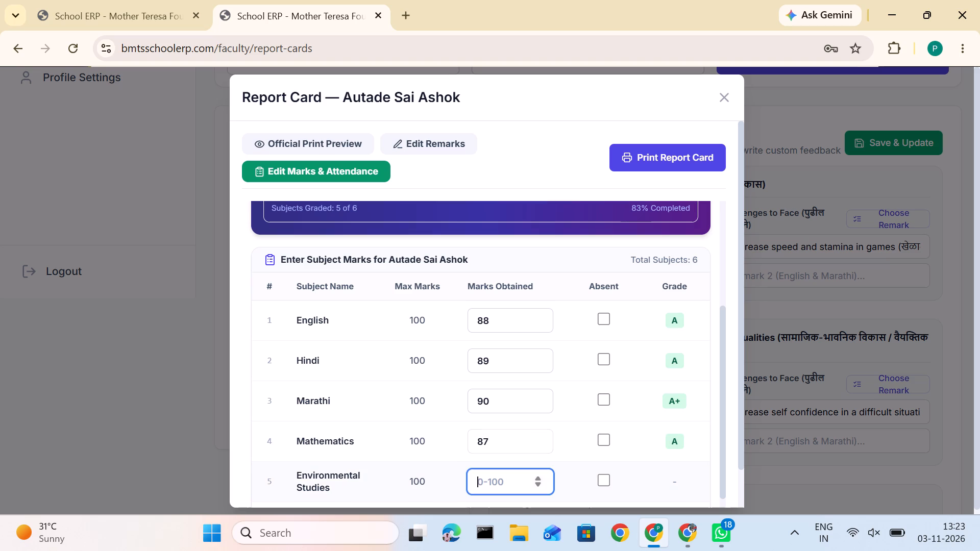
{"action": "type", "text": "88"}
Set the Drawing result to Grade D and save all the student's marks and attendance.
{"action": "scroll", "coordinate": [567, 455], "scroll_direction": "down", "scroll_amount": 1}
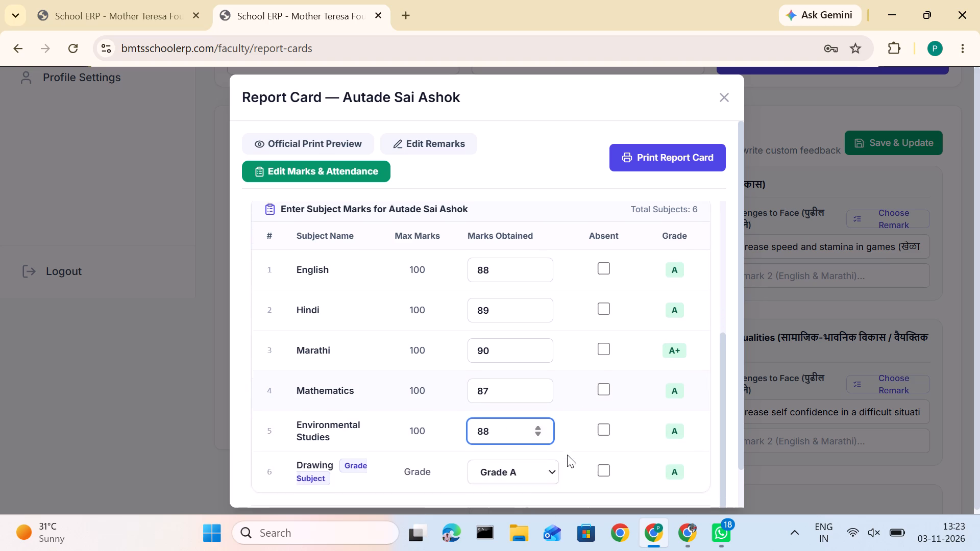
{"action": "scroll", "coordinate": [567, 455], "scroll_direction": "down", "scroll_amount": 1}
{"action": "left_click", "coordinate": [534, 461]}
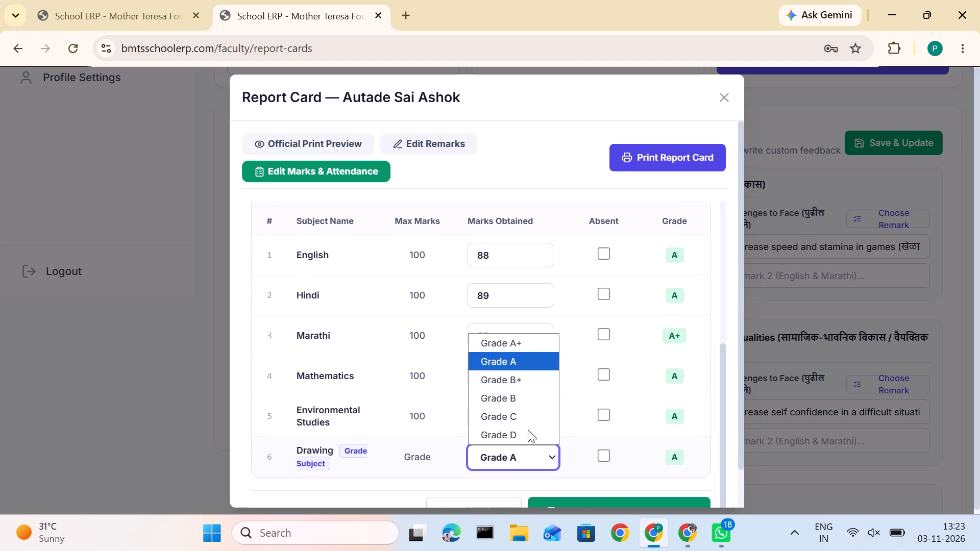
{"action": "left_click", "coordinate": [528, 430]}
{"action": "scroll", "coordinate": [530, 453], "scroll_direction": "down", "scroll_amount": 1}
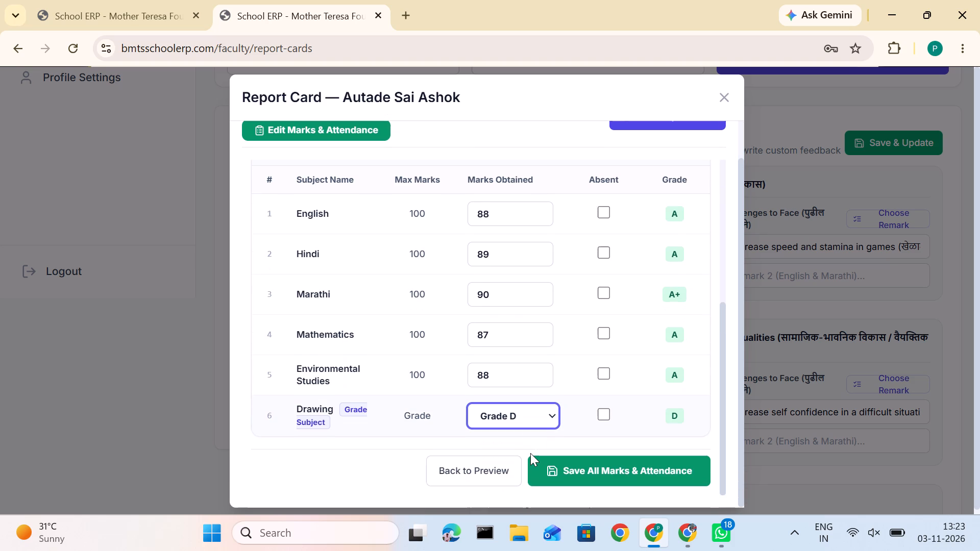
{"action": "scroll", "coordinate": [530, 453], "scroll_direction": "down", "scroll_amount": 1}
{"action": "scroll", "coordinate": [569, 435], "scroll_direction": "up", "scroll_amount": 1}
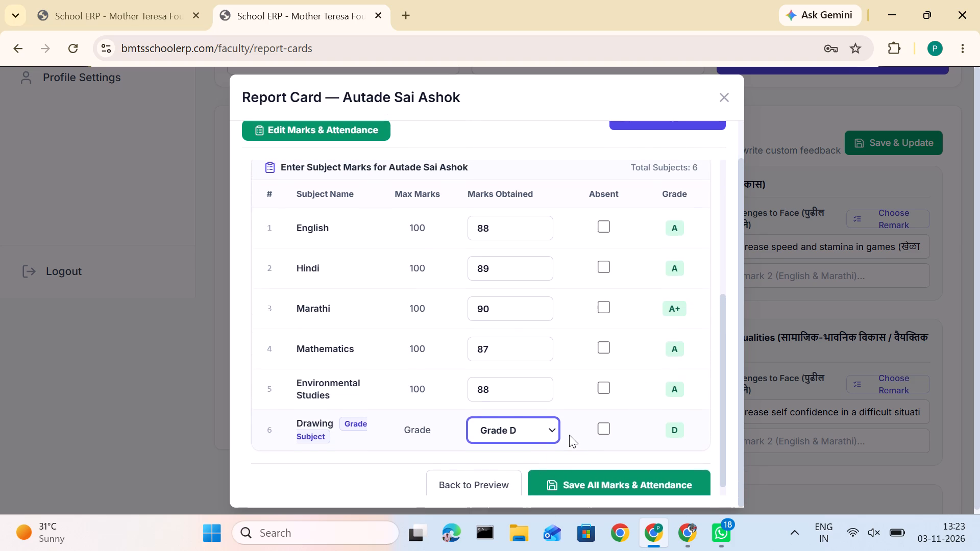
{"action": "scroll", "coordinate": [569, 435], "scroll_direction": "up", "scroll_amount": 1}
{"action": "scroll", "coordinate": [569, 435], "scroll_direction": "down", "scroll_amount": 1}
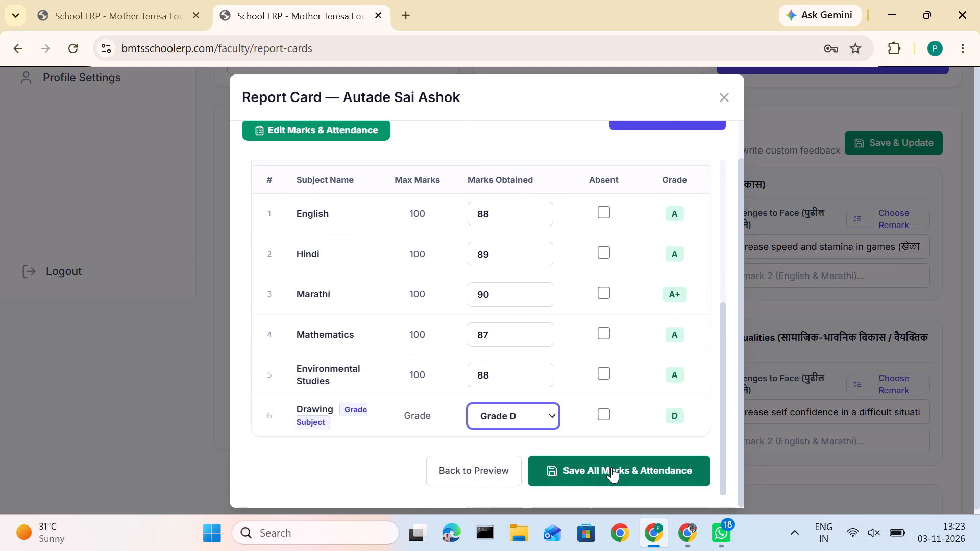
{"action": "left_click", "coordinate": [611, 467]}
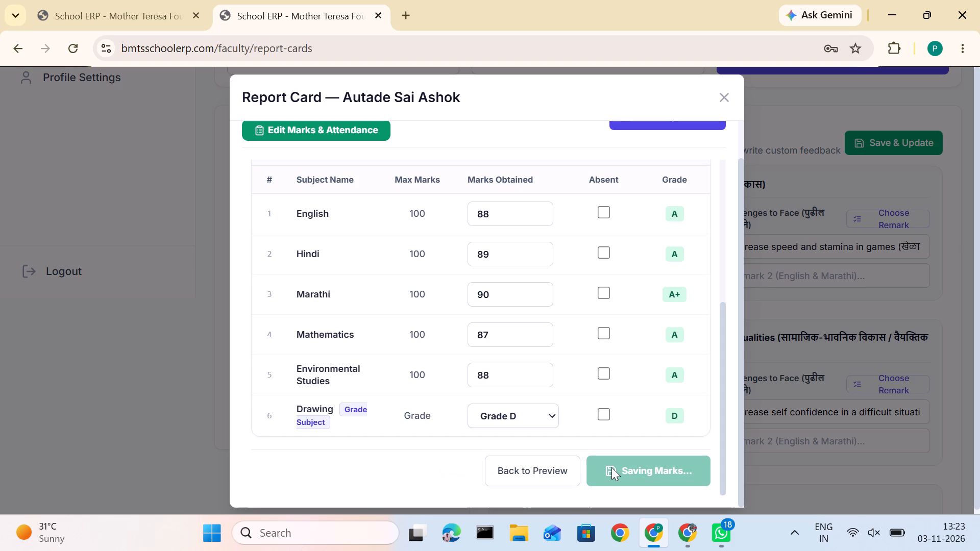
Examine the report card preview for the development remarks, subject marks and grades, total, attendance, cumulative grade, assessment details and parents' feedback.
{"action": "scroll", "coordinate": [591, 308], "scroll_direction": "up", "scroll_amount": 2}
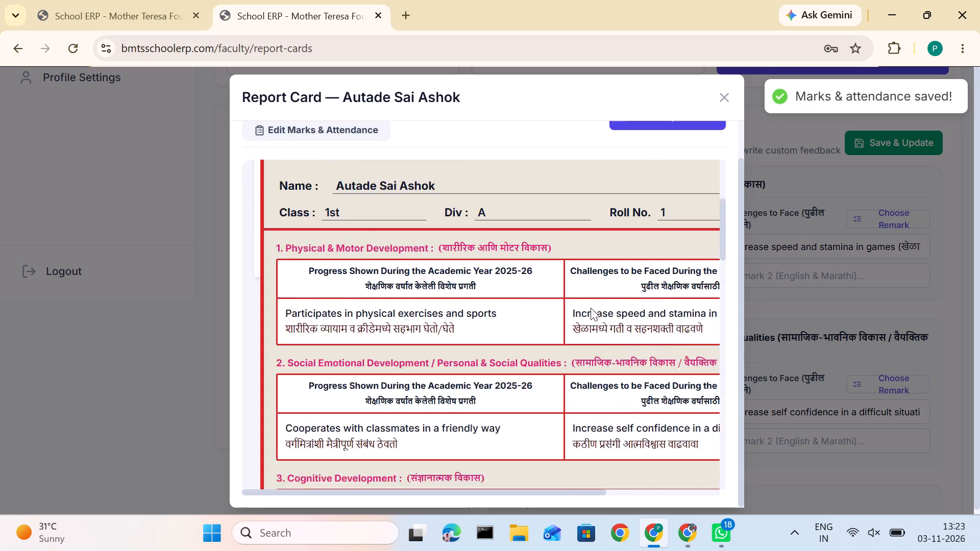
{"action": "scroll", "coordinate": [591, 308], "scroll_direction": "up", "scroll_amount": 2}
{"action": "scroll", "coordinate": [591, 308], "scroll_direction": "down", "scroll_amount": 6}
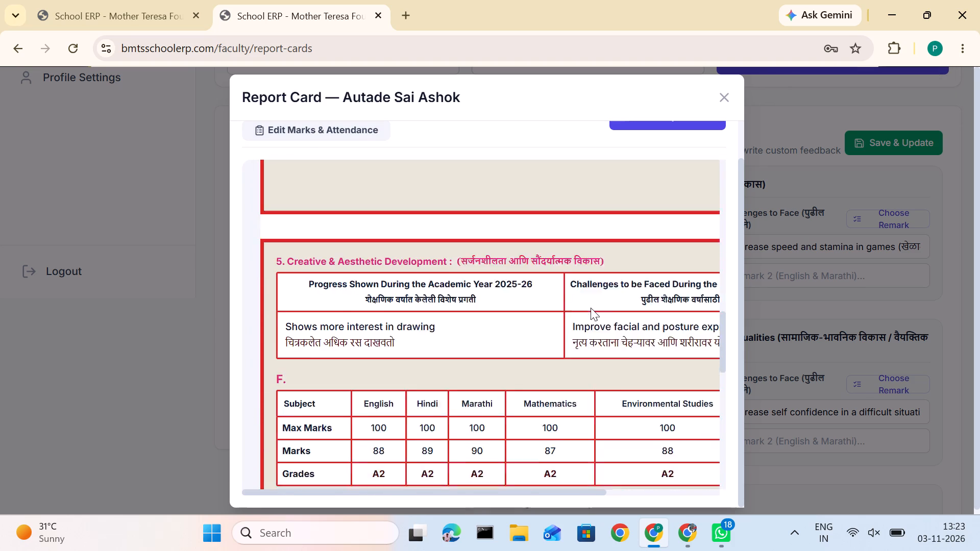
{"action": "scroll", "coordinate": [591, 308], "scroll_direction": "down", "scroll_amount": 4}
{"action": "scroll", "coordinate": [591, 308], "scroll_direction": "left", "scroll_amount": 1}
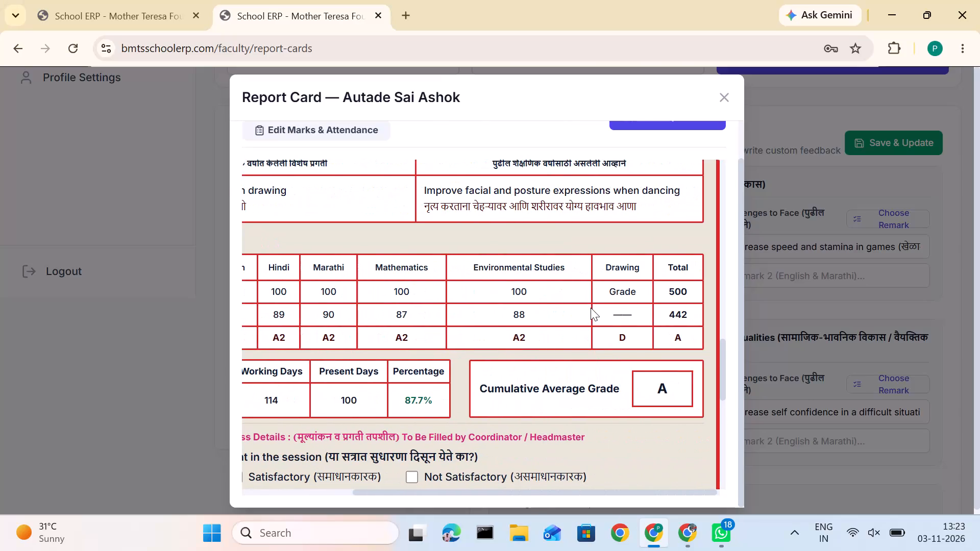
{"action": "scroll", "coordinate": [591, 308], "scroll_direction": "left", "scroll_amount": 2}
{"action": "scroll", "coordinate": [591, 308], "scroll_direction": "down", "scroll_amount": 1}
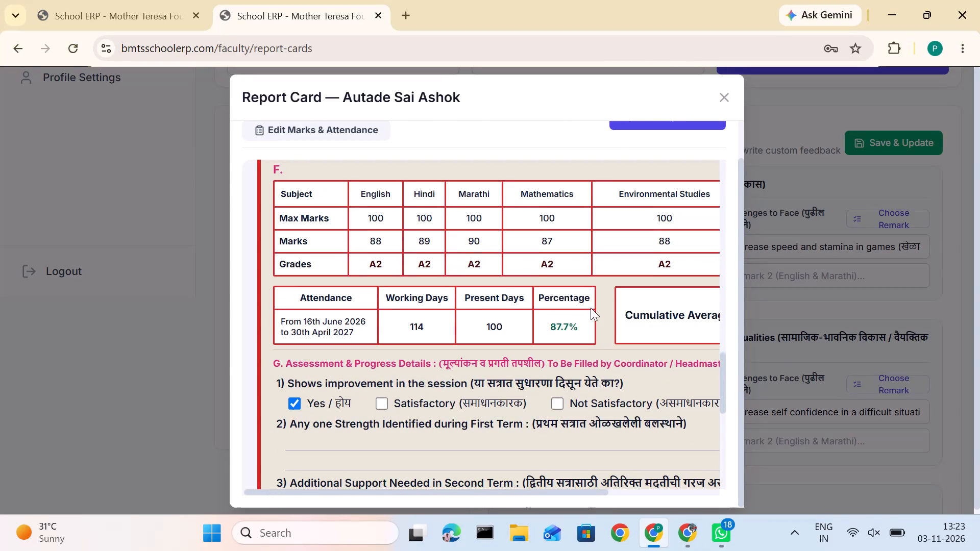
{"action": "scroll", "coordinate": [591, 308], "scroll_direction": "down", "scroll_amount": 1}
{"action": "scroll", "coordinate": [591, 308], "scroll_direction": "left", "scroll_amount": 1}
{"action": "scroll", "coordinate": [591, 308], "scroll_direction": "down", "scroll_amount": 2}
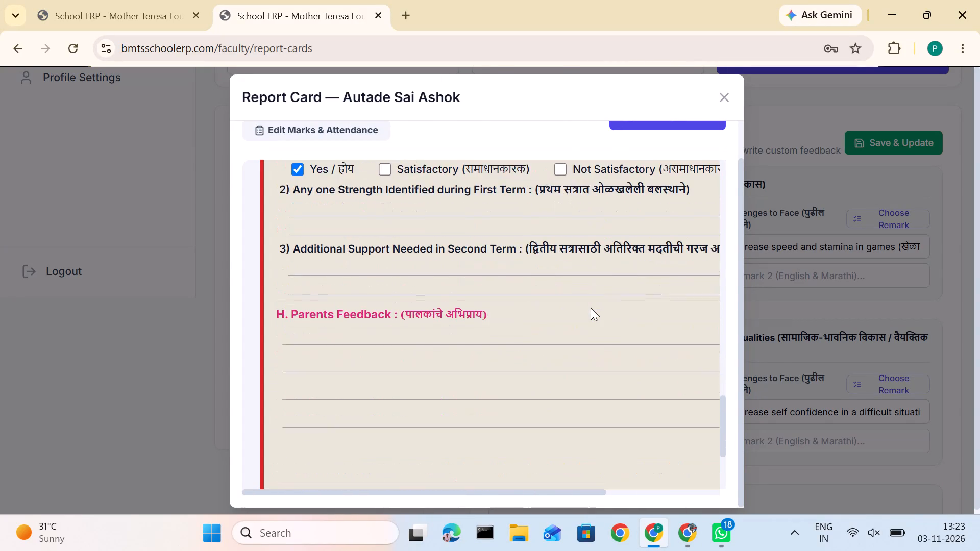
{"action": "scroll", "coordinate": [591, 308], "scroll_direction": "down", "scroll_amount": 2}
{"action": "scroll", "coordinate": [591, 308], "scroll_direction": "up", "scroll_amount": 3}
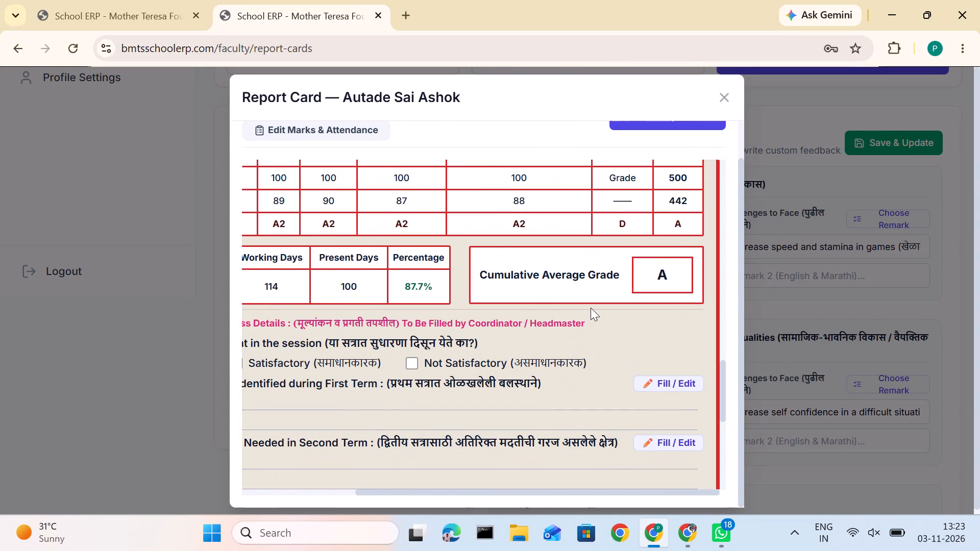
{"action": "scroll", "coordinate": [591, 308], "scroll_direction": "up", "scroll_amount": 1}
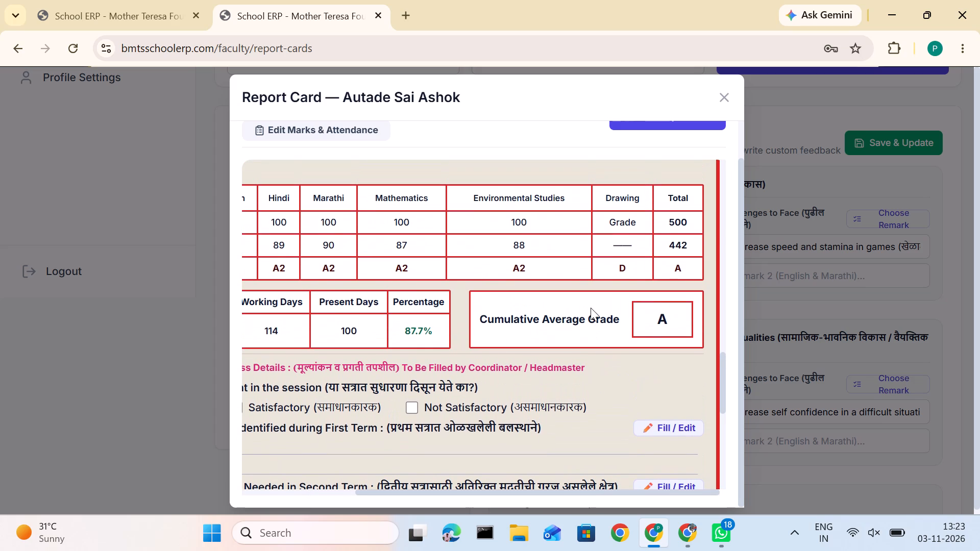
{"action": "scroll", "coordinate": [581, 347], "scroll_direction": "right", "scroll_amount": 1}
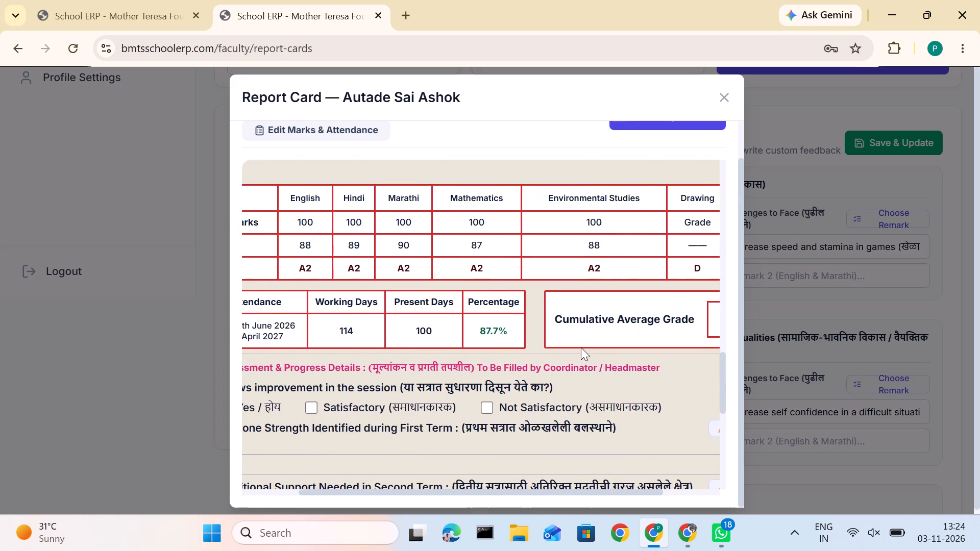
{"action": "scroll", "coordinate": [581, 347], "scroll_direction": "up", "scroll_amount": 10}
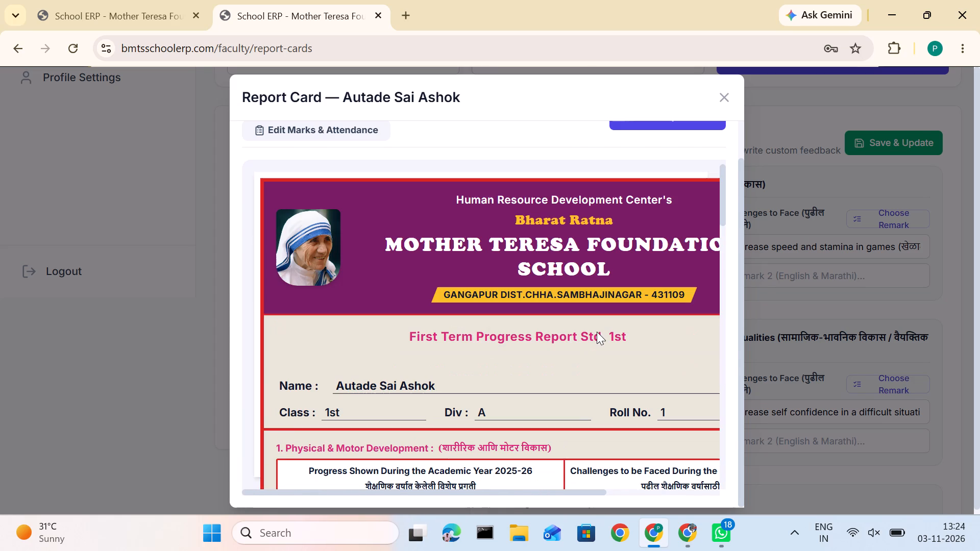
{"action": "scroll", "coordinate": [455, 354], "scroll_direction": "down", "scroll_amount": 1}
{"action": "scroll", "coordinate": [655, 331], "scroll_direction": "down", "scroll_amount": 1}
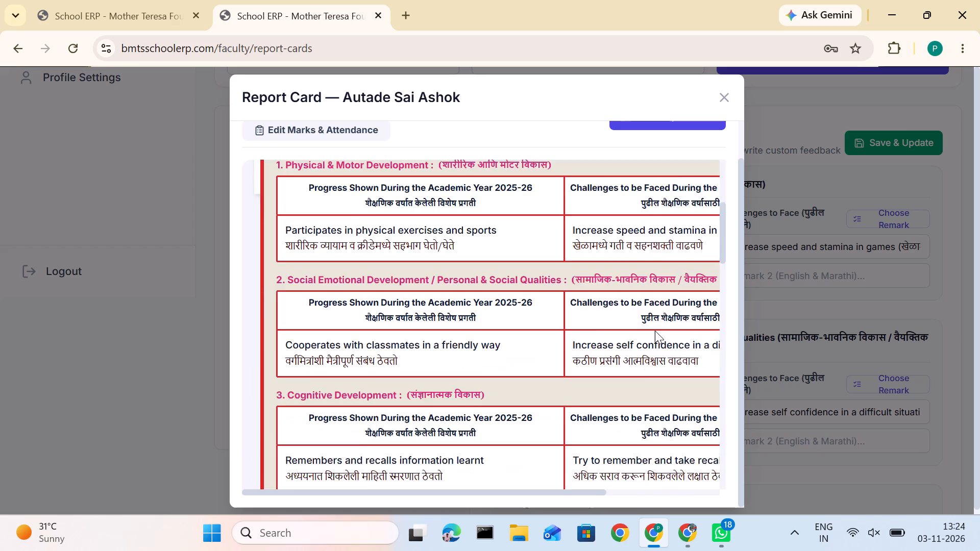
{"action": "scroll", "coordinate": [655, 331], "scroll_direction": "down", "scroll_amount": 6}
{"action": "scroll", "coordinate": [655, 331], "scroll_direction": "left", "scroll_amount": 1}
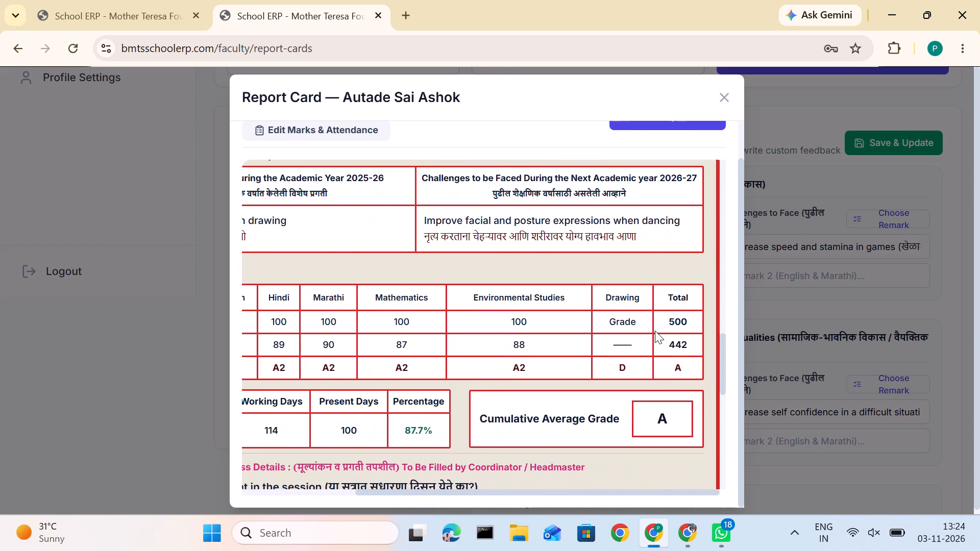
Examine the report card preview's development remarks, subject marks and grades, attendance and cumulative grade, and close the preview.
{"action": "scroll", "coordinate": [655, 331], "scroll_direction": "left", "scroll_amount": 1}
{"action": "scroll", "coordinate": [655, 331], "scroll_direction": "up", "scroll_amount": 4}
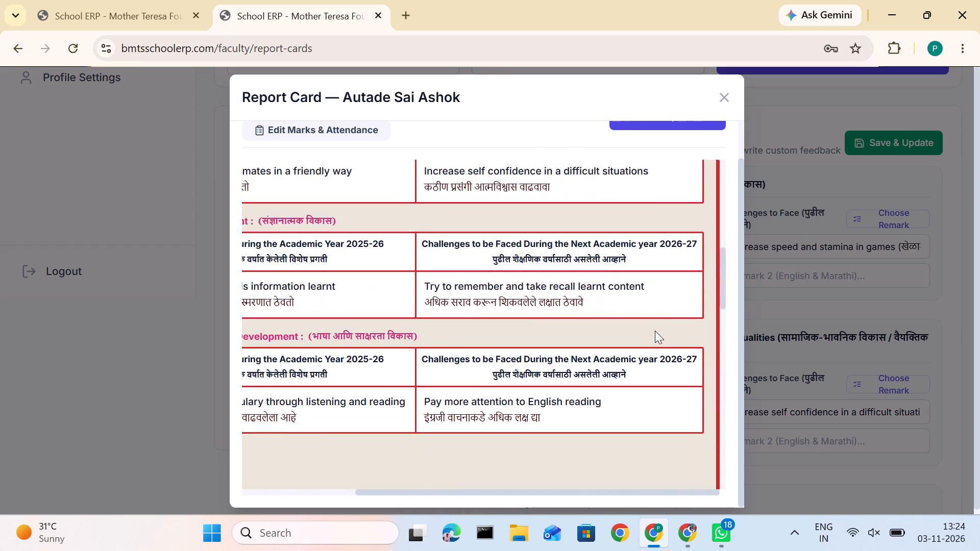
{"action": "scroll", "coordinate": [655, 331], "scroll_direction": "up", "scroll_amount": 2}
{"action": "scroll", "coordinate": [655, 331], "scroll_direction": "down", "scroll_amount": 4}
{"action": "scroll", "coordinate": [655, 331], "scroll_direction": "up", "scroll_amount": 1}
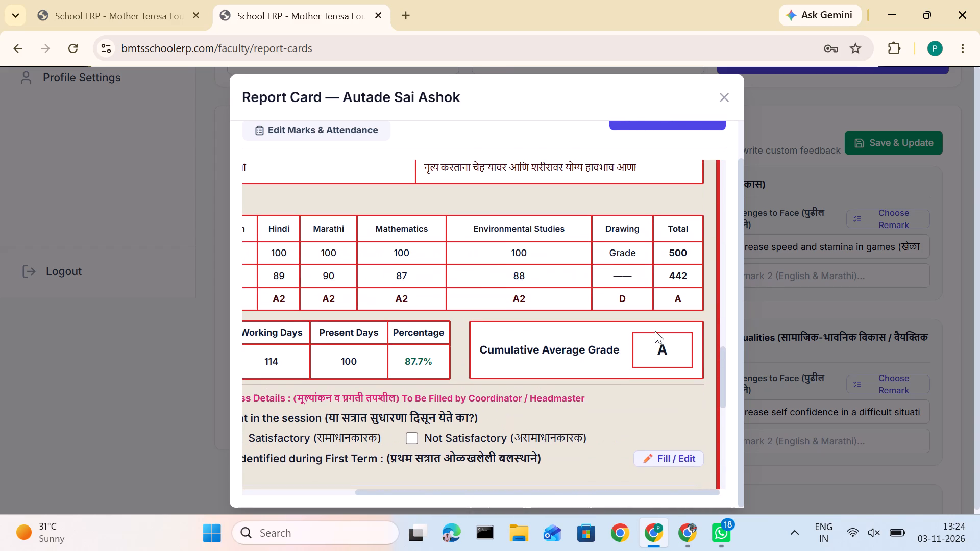
{"action": "scroll", "coordinate": [655, 331], "scroll_direction": "up", "scroll_amount": 1}
{"action": "scroll", "coordinate": [655, 331], "scroll_direction": "right", "scroll_amount": 1}
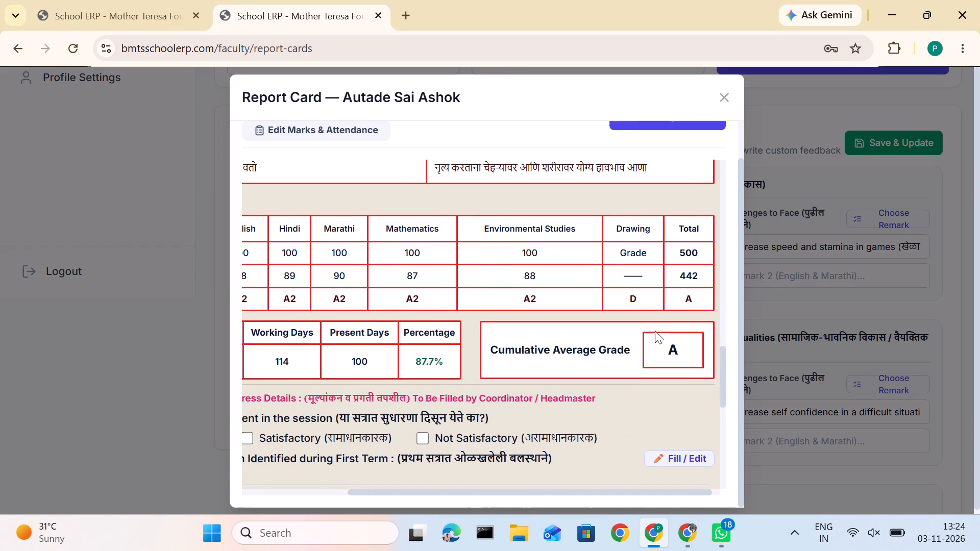
{"action": "scroll", "coordinate": [655, 331], "scroll_direction": "right", "scroll_amount": 1}
{"action": "right_click", "coordinate": [655, 331]}
{"action": "scroll", "coordinate": [470, 295], "scroll_direction": "left", "scroll_amount": 1}
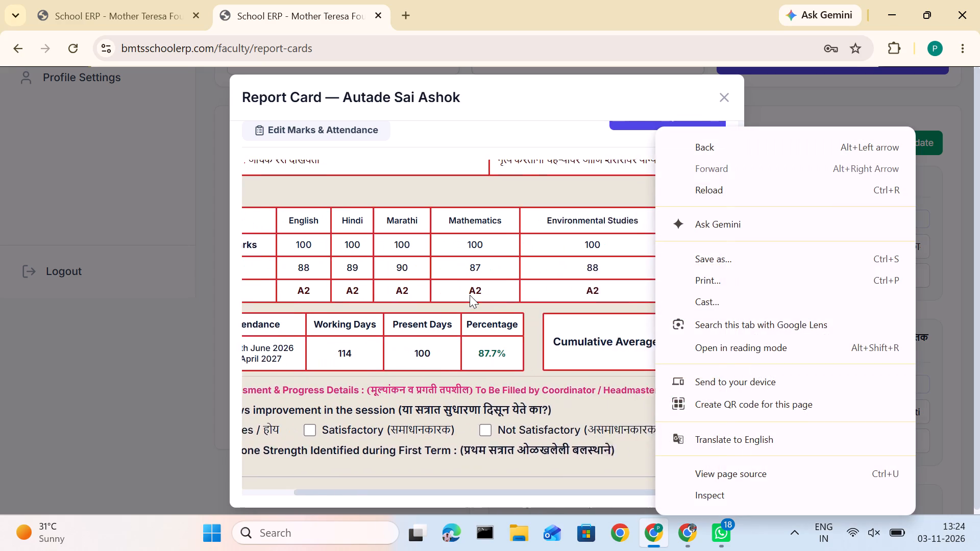
{"action": "scroll", "coordinate": [470, 295], "scroll_direction": "left", "scroll_amount": 1}
{"action": "left_click", "coordinate": [477, 315]}
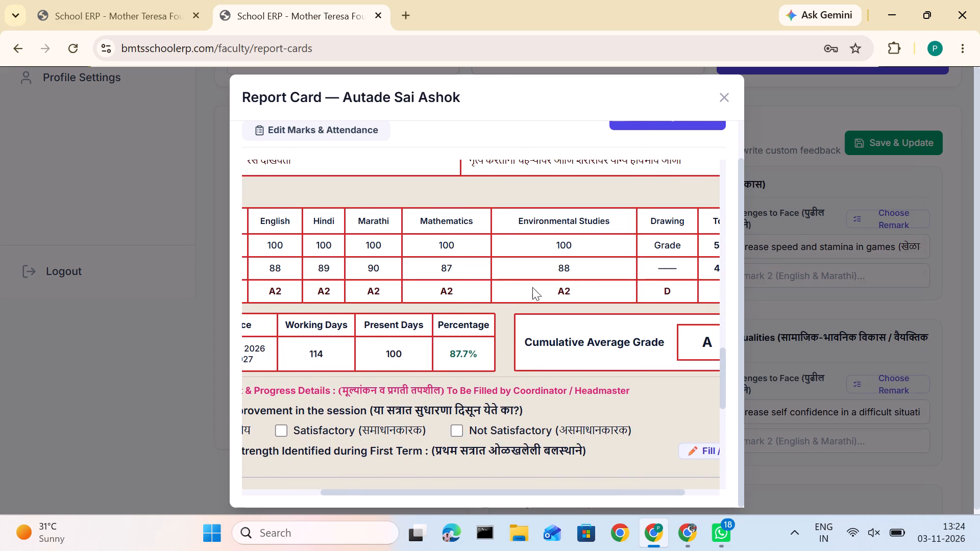
{"action": "scroll", "coordinate": [562, 279], "scroll_direction": "left", "scroll_amount": 1}
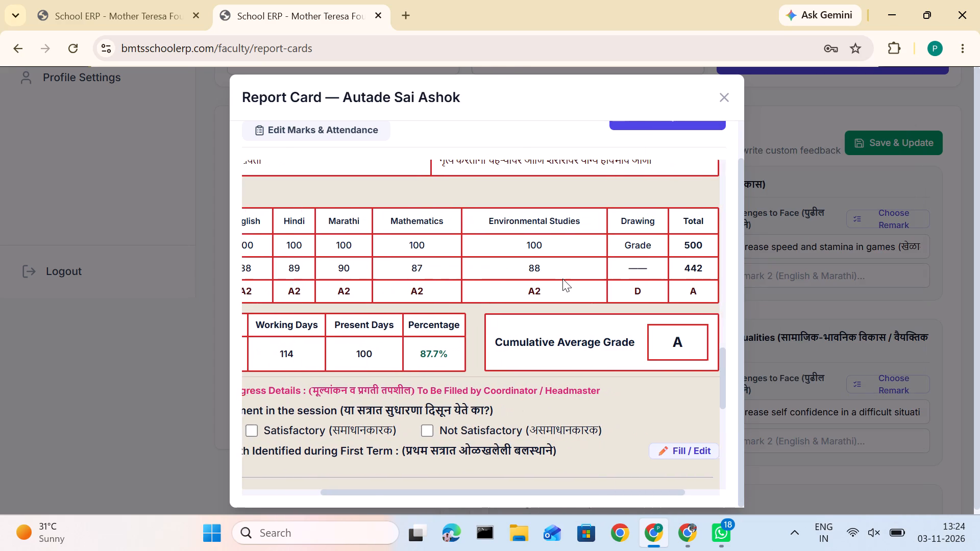
{"action": "scroll", "coordinate": [562, 279], "scroll_direction": "left", "scroll_amount": 1}
{"action": "scroll", "coordinate": [685, 230], "scroll_direction": "up", "scroll_amount": 1}
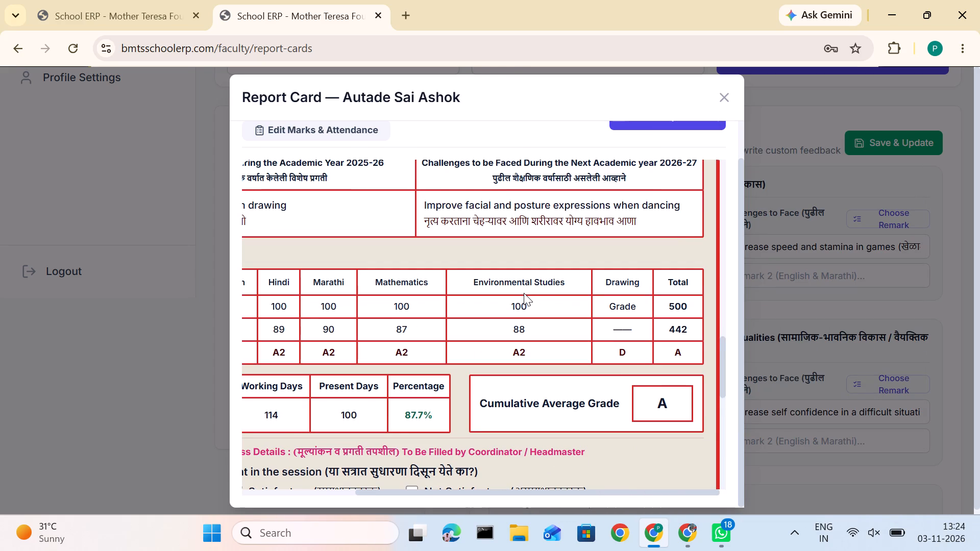
{"action": "scroll", "coordinate": [523, 293], "scroll_direction": "up", "scroll_amount": 2}
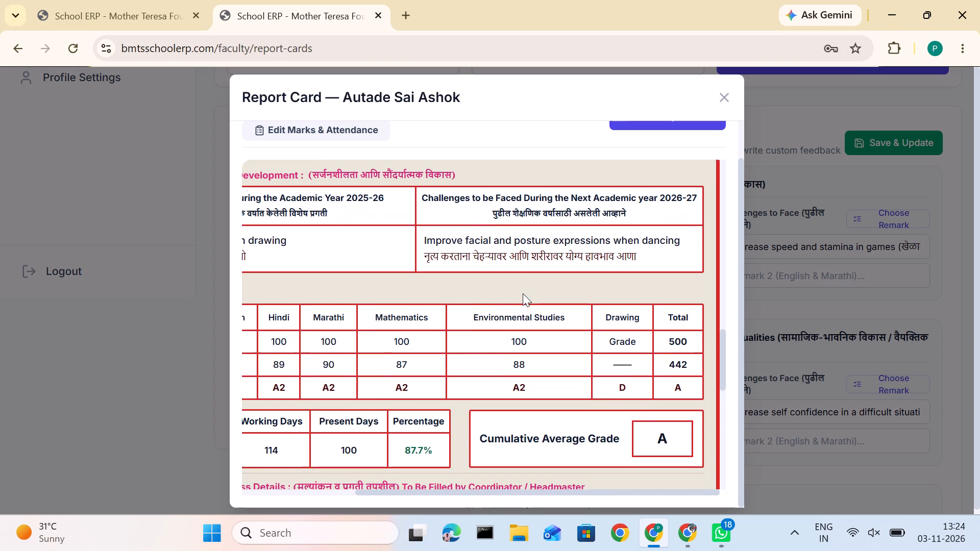
{"action": "scroll", "coordinate": [523, 293], "scroll_direction": "up", "scroll_amount": 5}
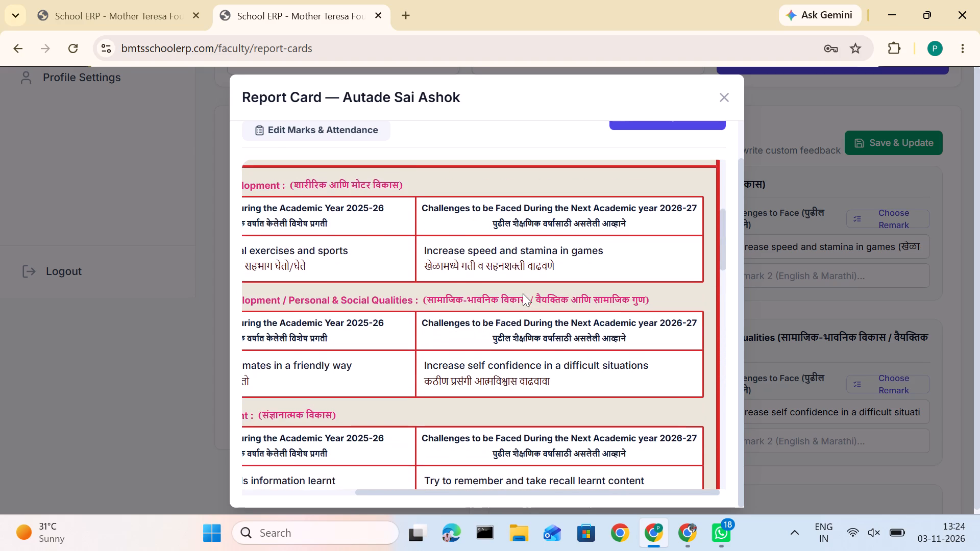
{"action": "scroll", "coordinate": [523, 293], "scroll_direction": "down", "scroll_amount": 6}
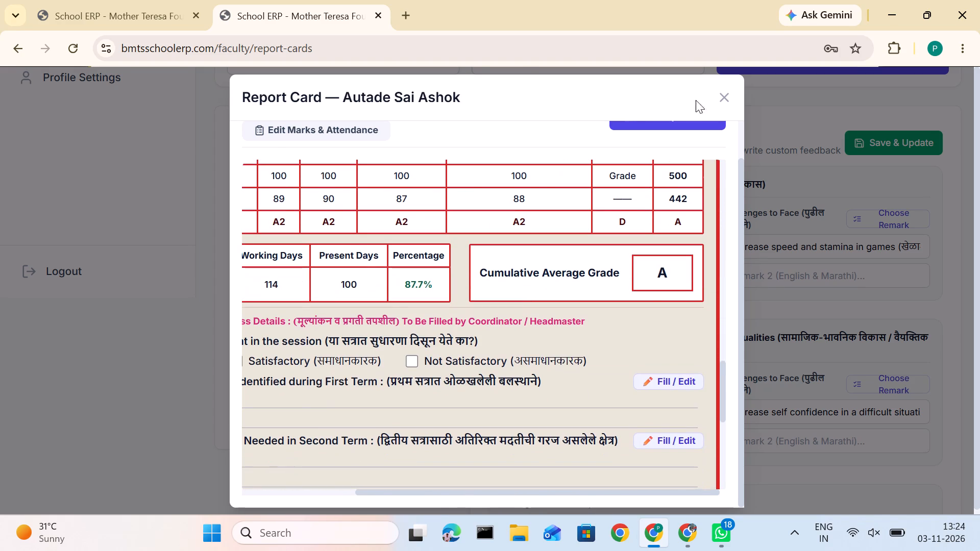
{"action": "left_click", "coordinate": [723, 94]}
{"action": "scroll", "coordinate": [173, 171], "scroll_direction": "up", "scroll_amount": 4}
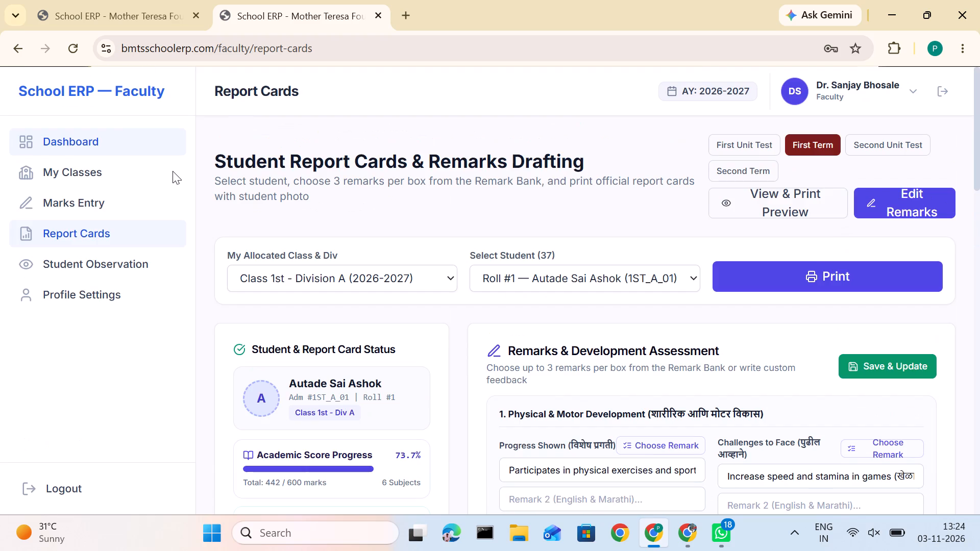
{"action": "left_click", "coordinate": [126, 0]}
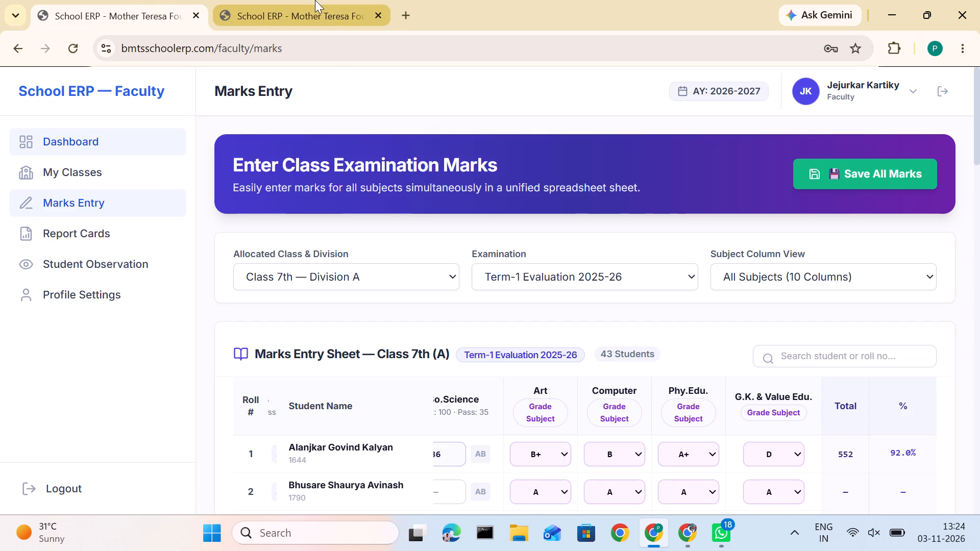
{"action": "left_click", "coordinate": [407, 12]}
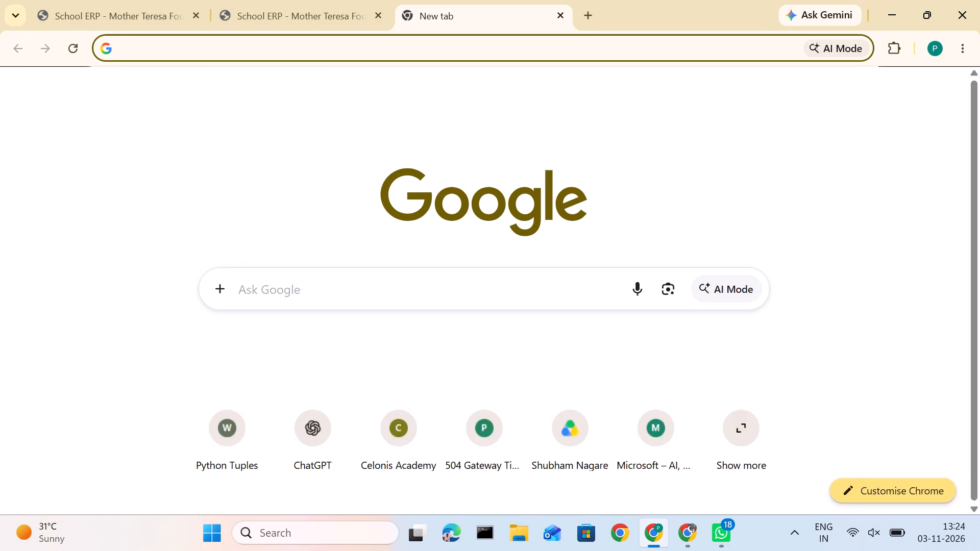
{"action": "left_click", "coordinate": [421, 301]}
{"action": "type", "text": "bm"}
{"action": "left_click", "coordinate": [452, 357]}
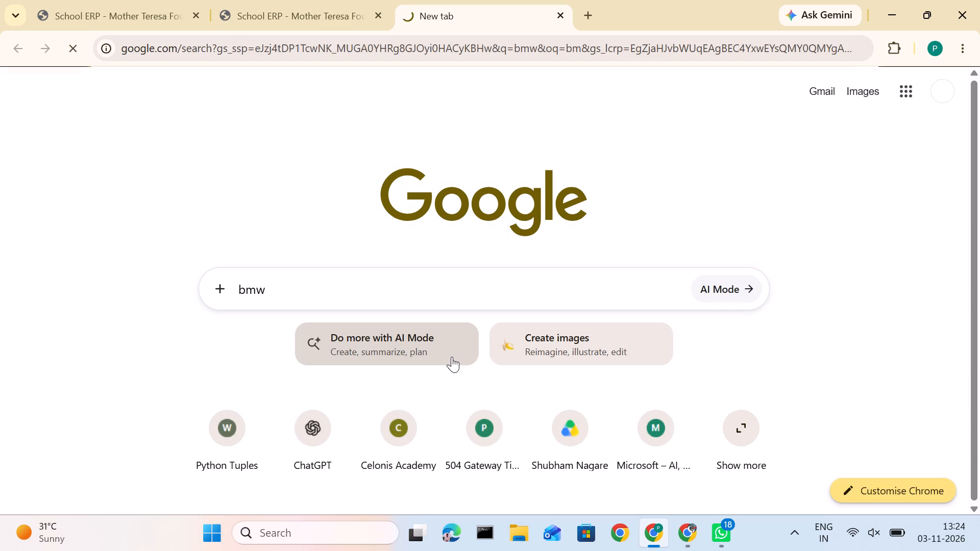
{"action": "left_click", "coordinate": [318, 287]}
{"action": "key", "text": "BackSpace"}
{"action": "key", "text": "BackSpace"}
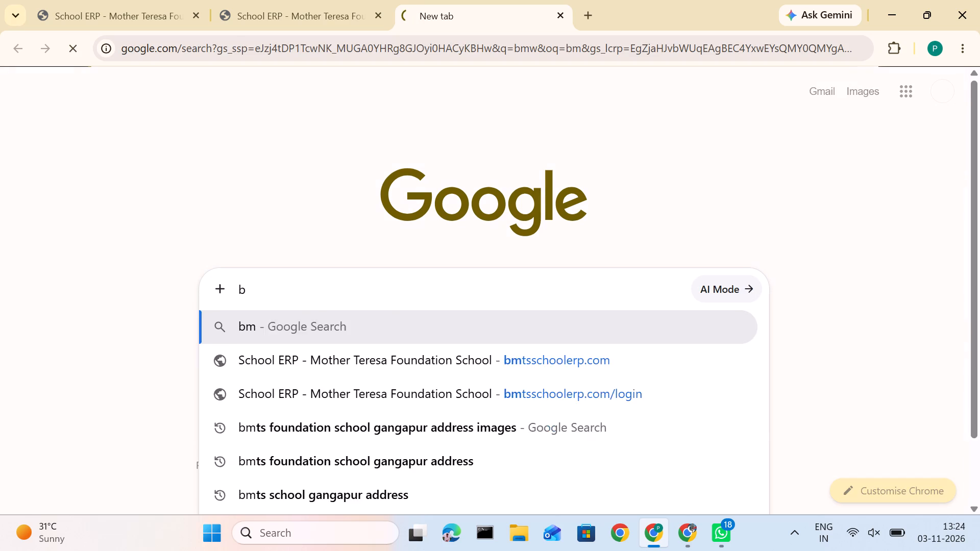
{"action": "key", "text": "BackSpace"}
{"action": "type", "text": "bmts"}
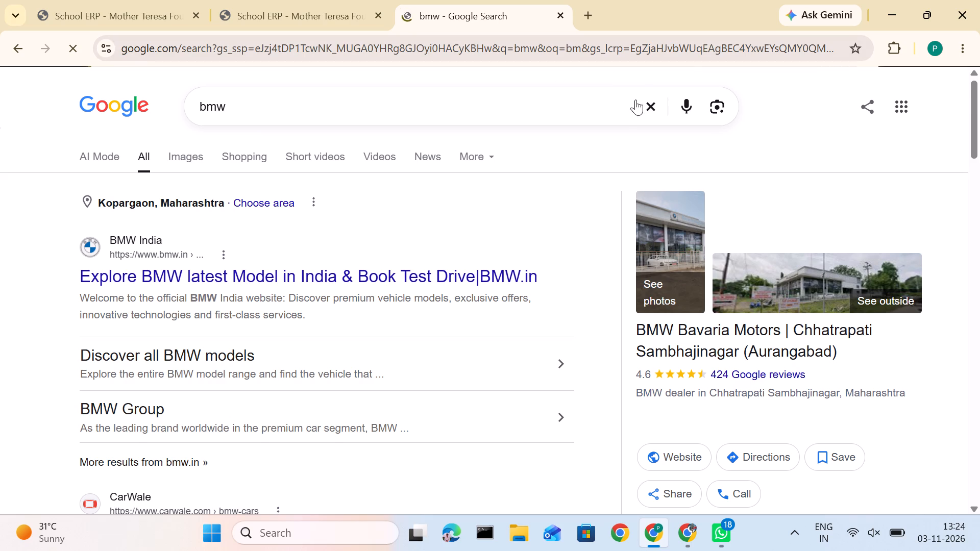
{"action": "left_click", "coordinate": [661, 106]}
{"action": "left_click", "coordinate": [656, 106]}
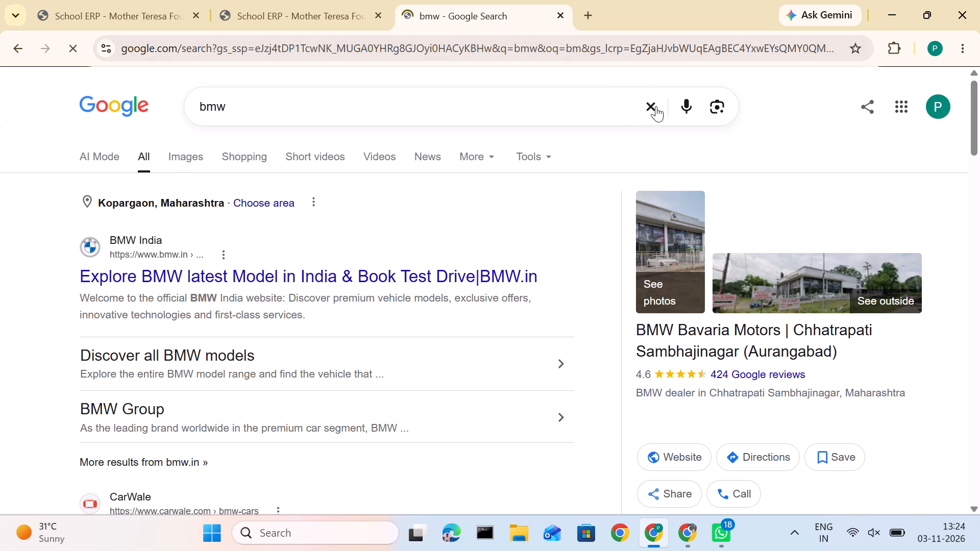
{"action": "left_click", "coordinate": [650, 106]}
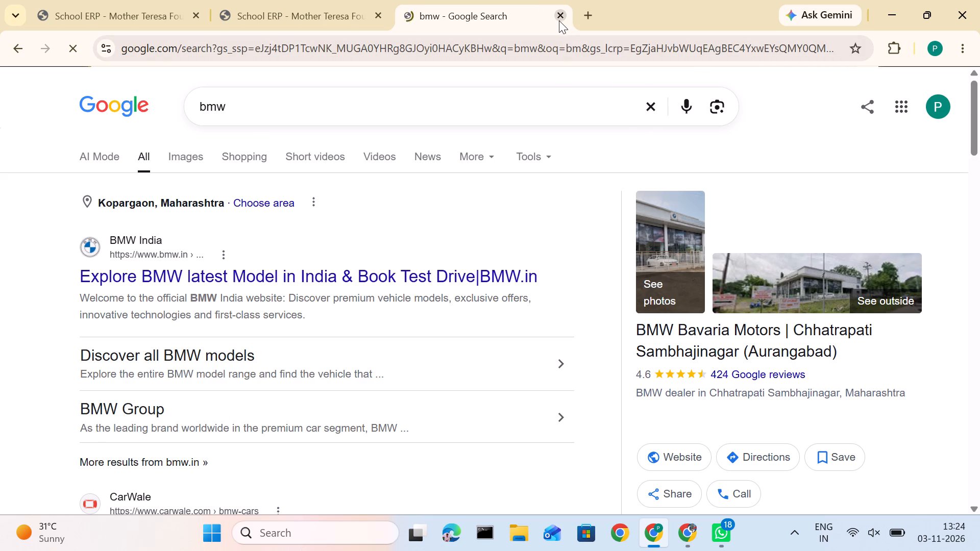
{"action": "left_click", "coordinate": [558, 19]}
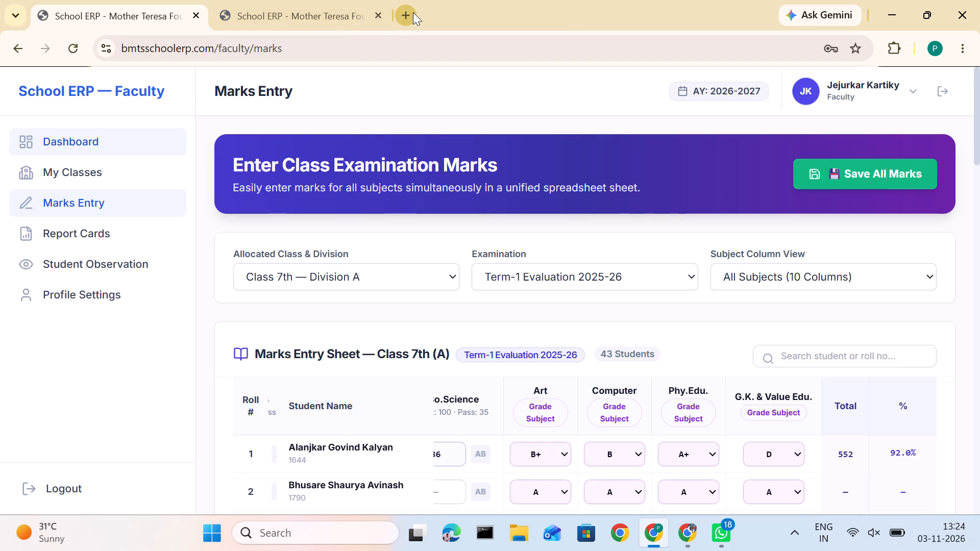
Open the bmtsschoolerp.com login page in a new browser tab.
{"action": "left_click", "coordinate": [413, 12]}
{"action": "type", "text": "bmt"}
{"action": "key", "text": "Return"}
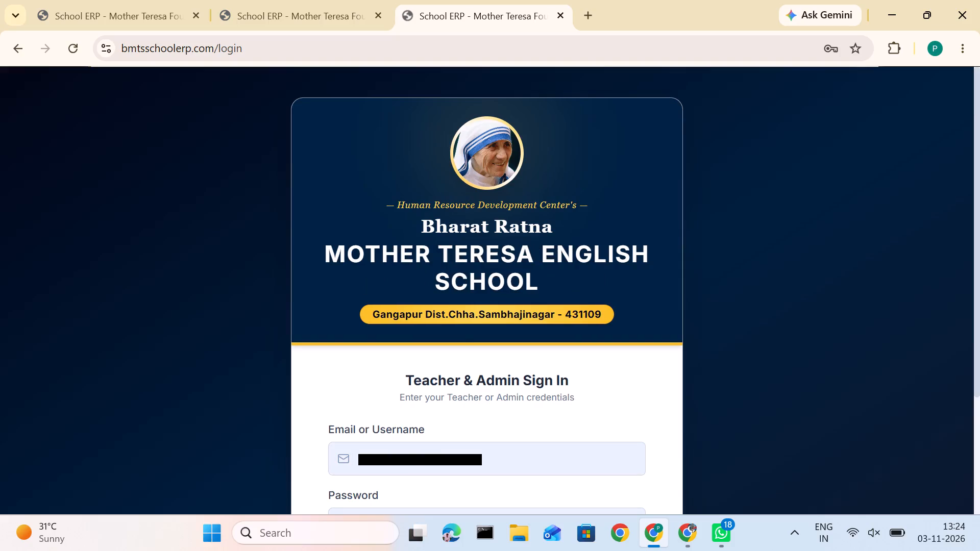
Fill the Teacher & Admin sign-in form with a different saved account and start editing its username.
{"action": "left_click", "coordinate": [512, 466]}
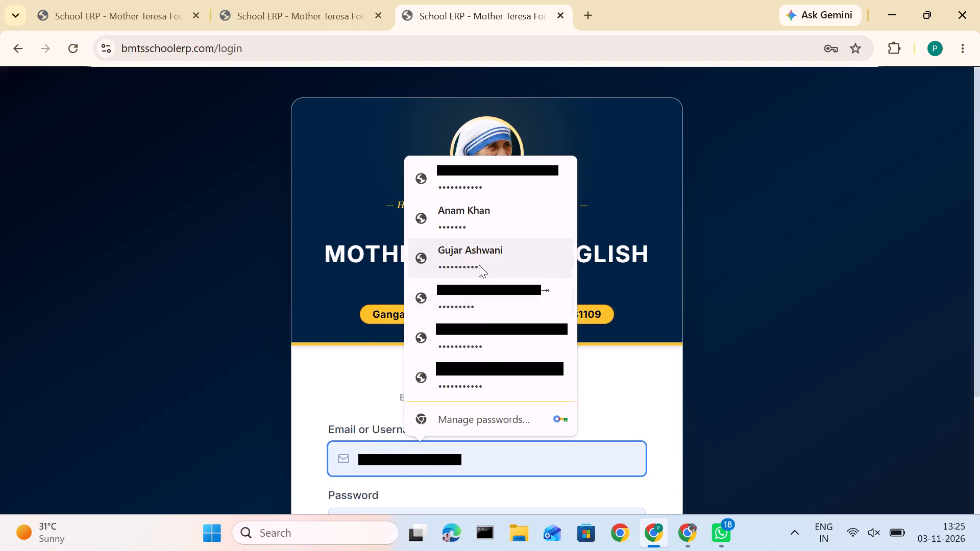
{"action": "left_click", "coordinate": [489, 332]}
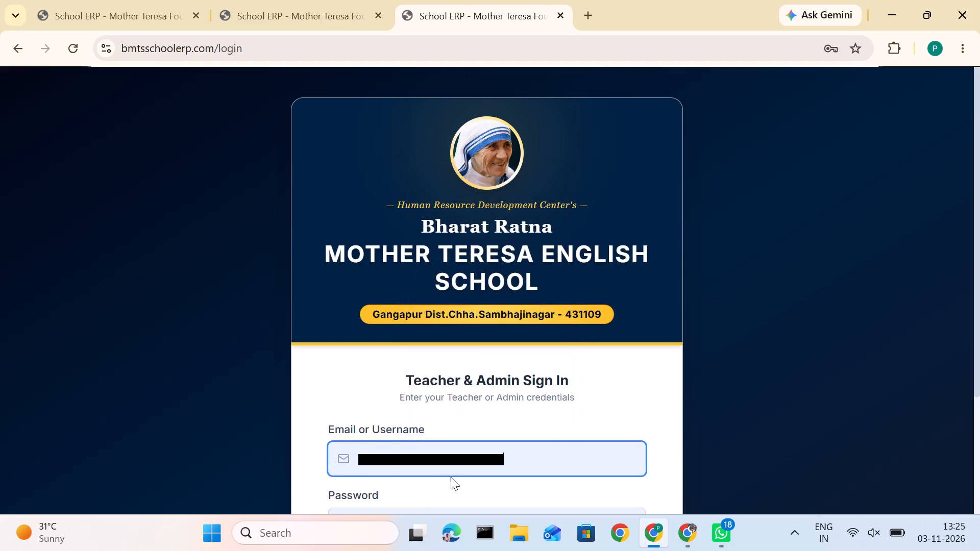
{"action": "left_click", "coordinate": [516, 462]}
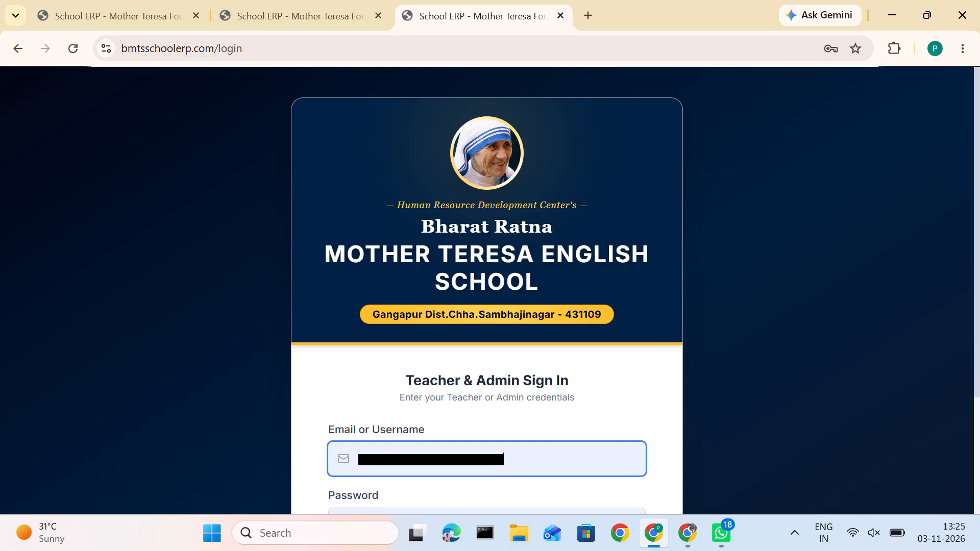
{"action": "key", "text": "Home"}
{"action": "key", "text": "BackSpace"}
Clear the saved username from the Teacher & Admin sign-in form, leaving the email or username field ready for entry.
{"action": "key", "text": "ctrl+a"}
{"action": "key", "text": "BackSpace"}
{"action": "left_click", "coordinate": [544, 460]}
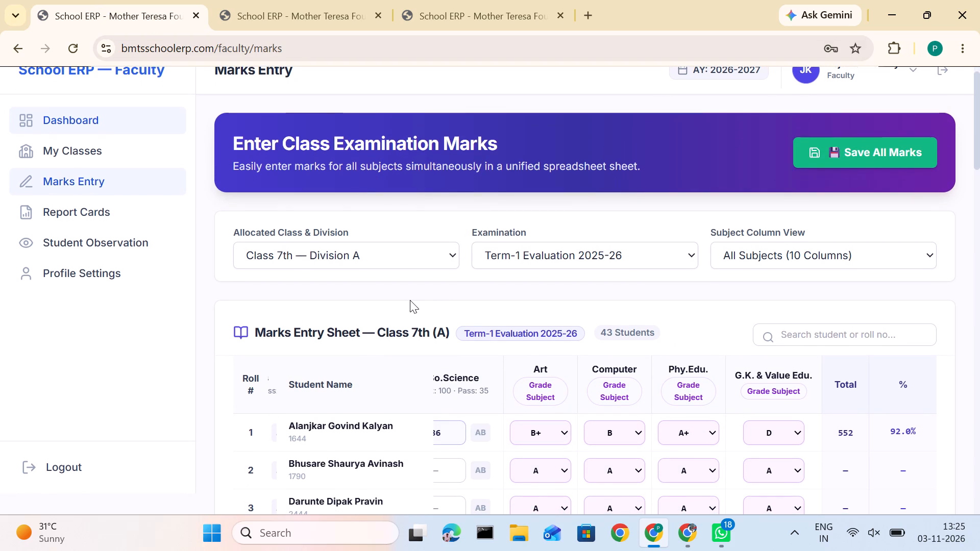
Return to the faculty Report Cards page and examine the Class 1st student's status, remarks and full-screen report card preview.
{"action": "left_click", "coordinate": [282, 8]}
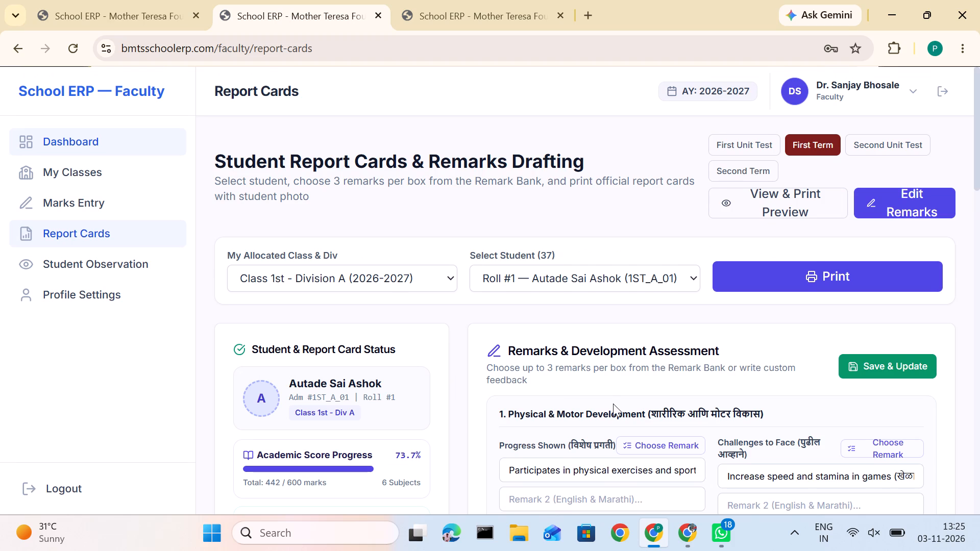
{"action": "scroll", "coordinate": [613, 404], "scroll_direction": "down", "scroll_amount": 4}
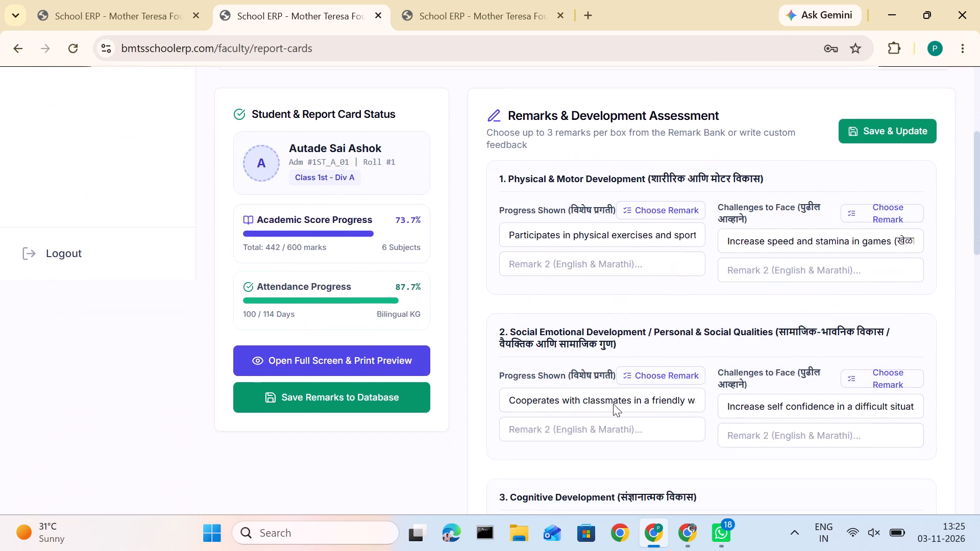
{"action": "scroll", "coordinate": [613, 404], "scroll_direction": "down", "scroll_amount": 1}
{"action": "scroll", "coordinate": [613, 404], "scroll_direction": "up", "scroll_amount": 1}
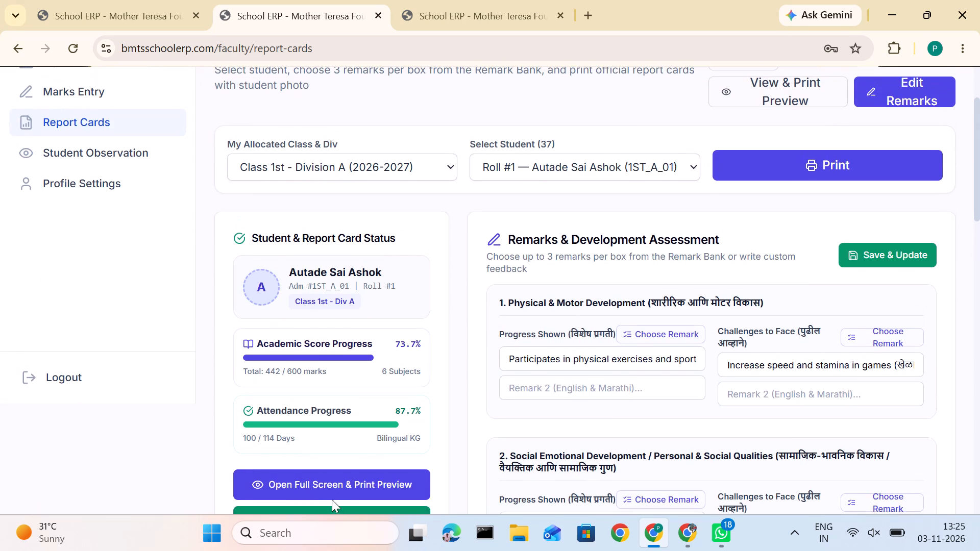
{"action": "left_click", "coordinate": [353, 490]}
{"action": "scroll", "coordinate": [642, 384], "scroll_direction": "down", "scroll_amount": 4}
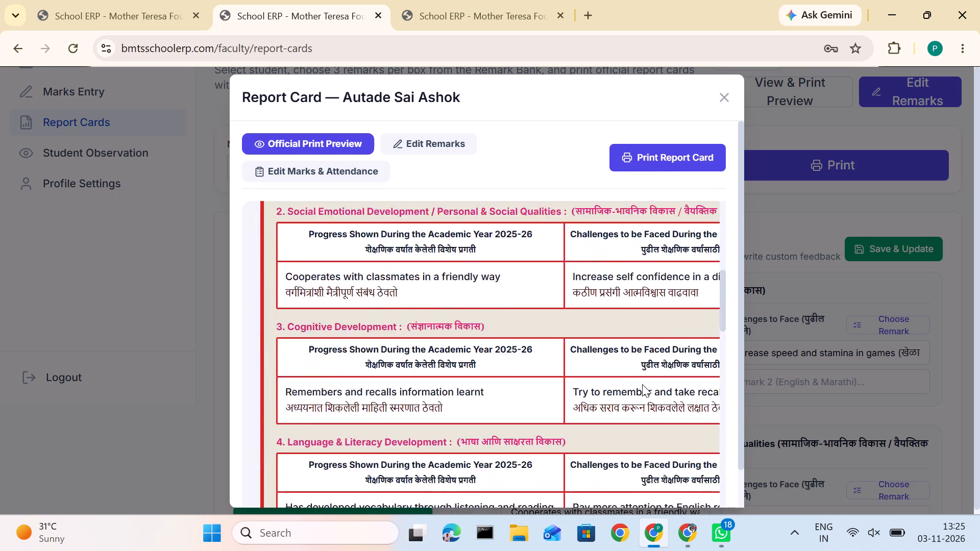
{"action": "scroll", "coordinate": [642, 384], "scroll_direction": "down", "scroll_amount": 2}
{"action": "scroll", "coordinate": [642, 384], "scroll_direction": "up", "scroll_amount": 3}
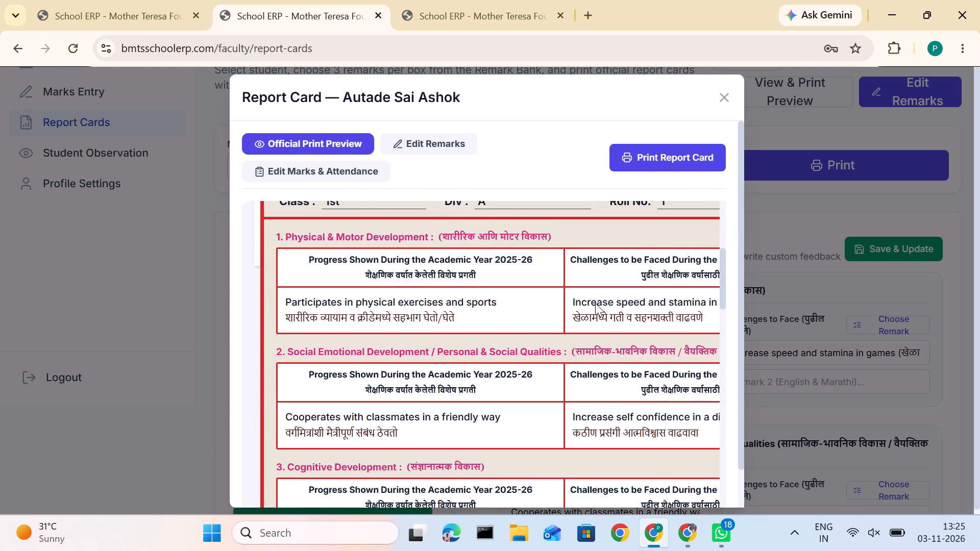
Review the student's exam dates, attendance and subject marks in the marks and attendance editor, and close the report card.
{"action": "left_click", "coordinate": [351, 182]}
{"action": "left_click", "coordinate": [361, 177]}
{"action": "scroll", "coordinate": [485, 248], "scroll_direction": "down", "scroll_amount": 3}
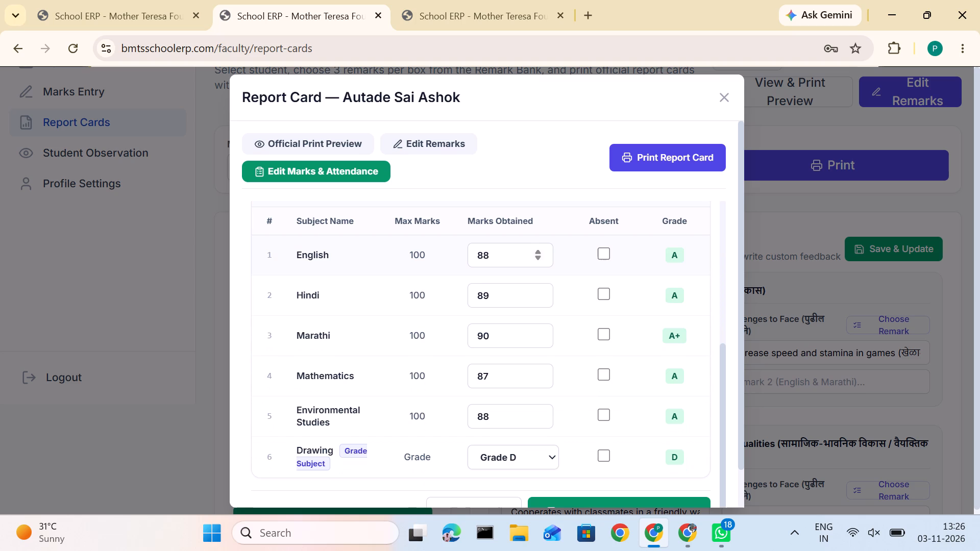
{"action": "scroll", "coordinate": [485, 248], "scroll_direction": "up", "scroll_amount": 4}
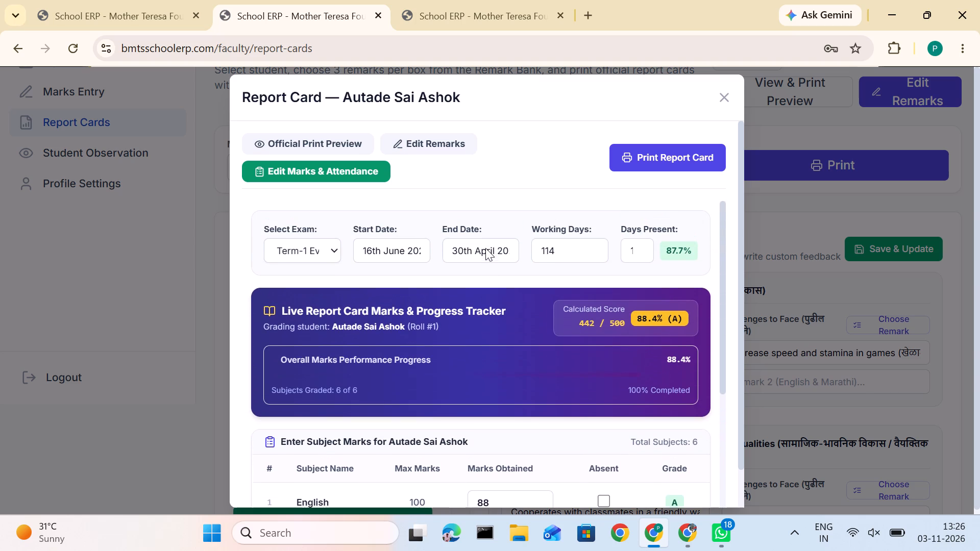
{"action": "scroll", "coordinate": [485, 248], "scroll_direction": "up", "scroll_amount": 1}
{"action": "left_click", "coordinate": [194, 274]}
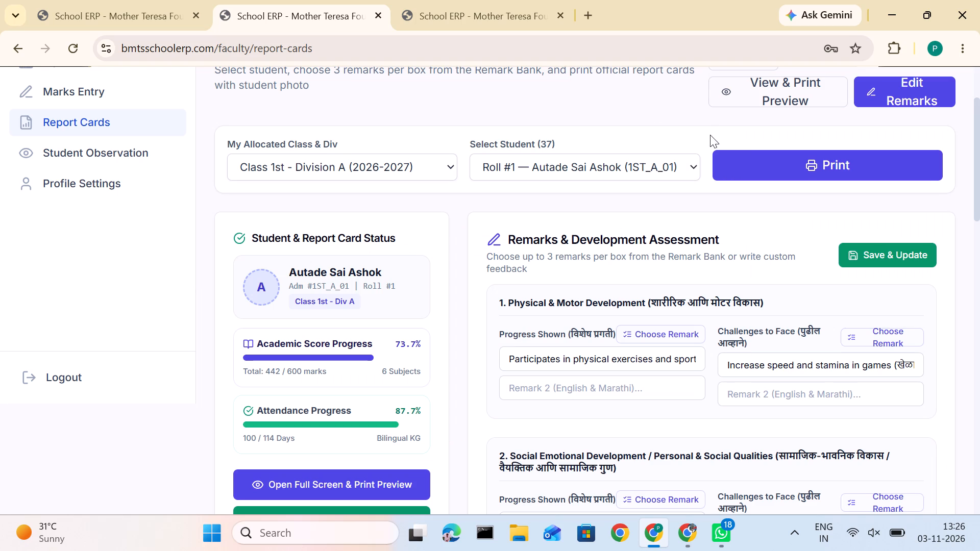
Open the faculty Marks Entry page for Class 1st, Division A.
{"action": "scroll", "coordinate": [152, 150], "scroll_direction": "up", "scroll_amount": 1}
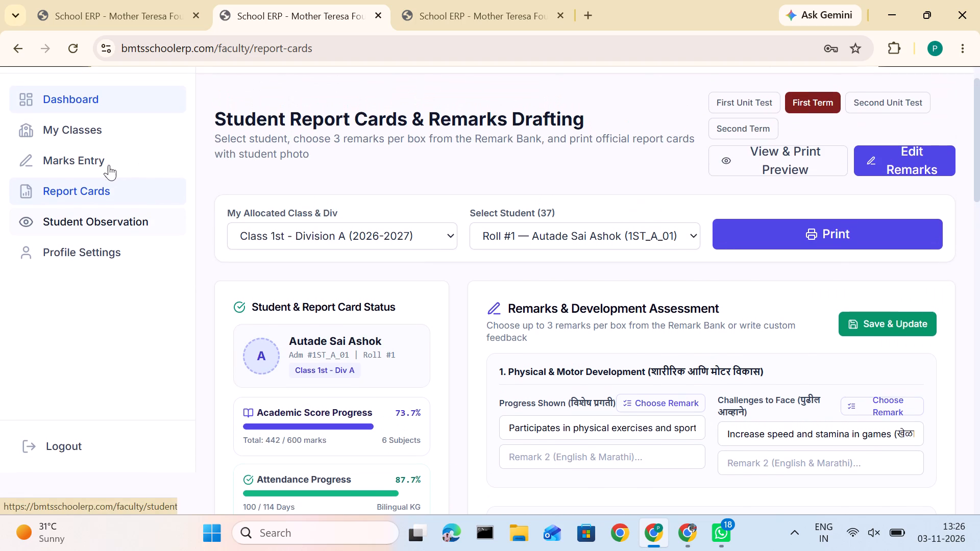
{"action": "left_click", "coordinate": [104, 165]}
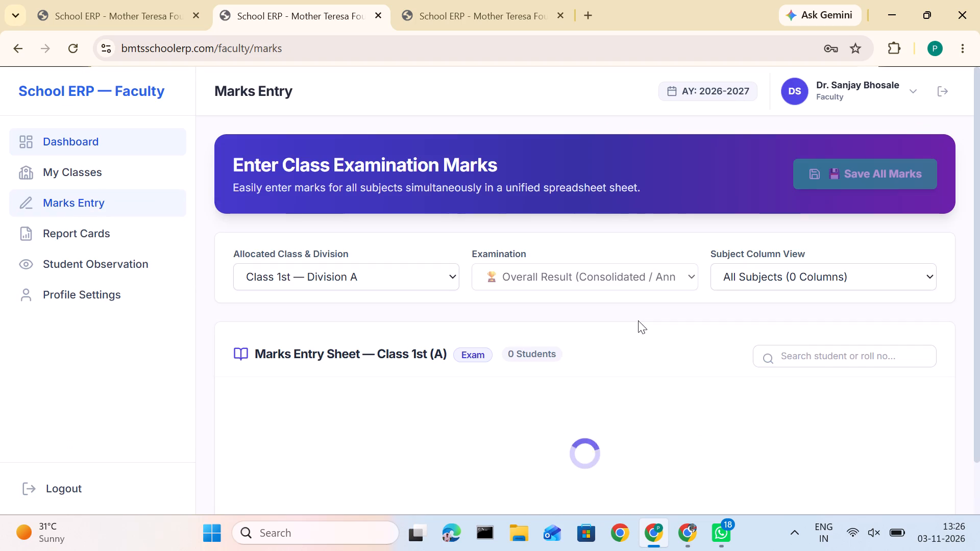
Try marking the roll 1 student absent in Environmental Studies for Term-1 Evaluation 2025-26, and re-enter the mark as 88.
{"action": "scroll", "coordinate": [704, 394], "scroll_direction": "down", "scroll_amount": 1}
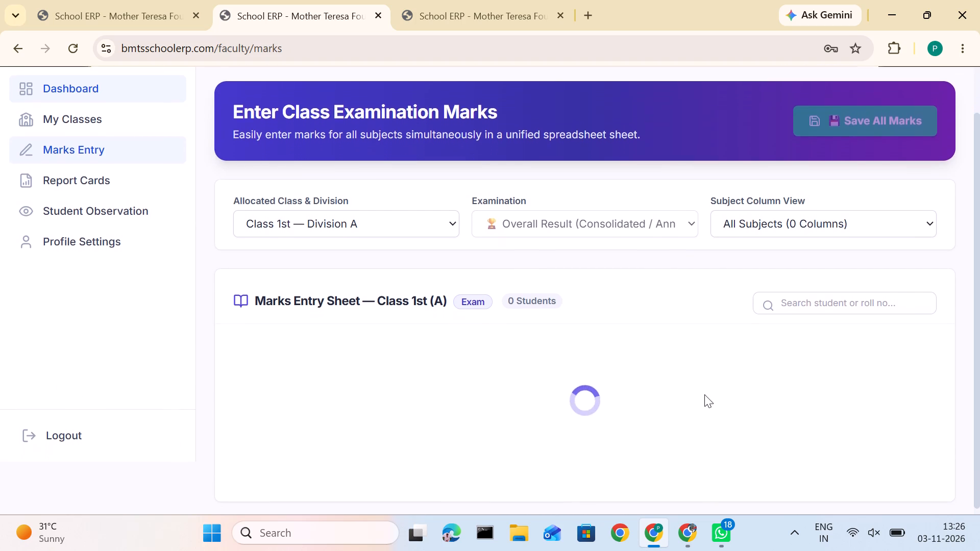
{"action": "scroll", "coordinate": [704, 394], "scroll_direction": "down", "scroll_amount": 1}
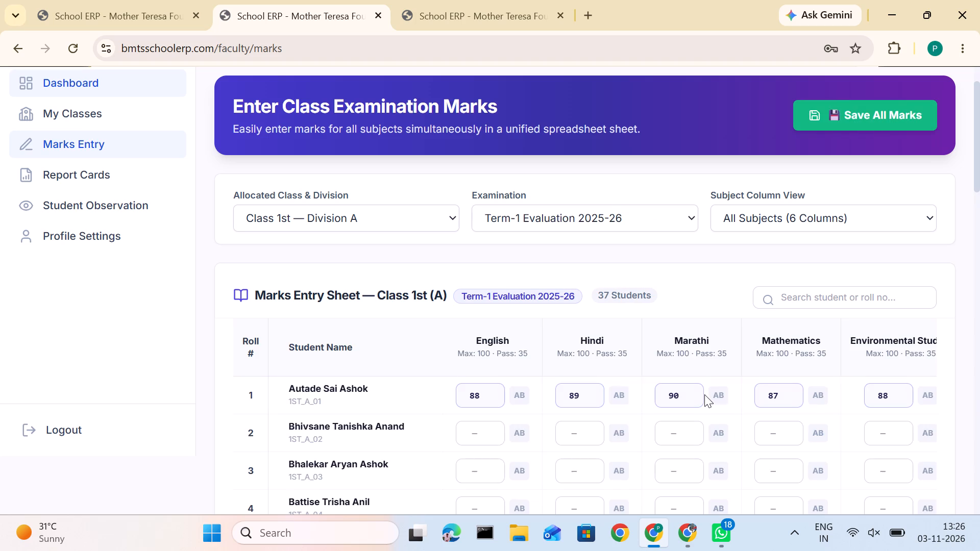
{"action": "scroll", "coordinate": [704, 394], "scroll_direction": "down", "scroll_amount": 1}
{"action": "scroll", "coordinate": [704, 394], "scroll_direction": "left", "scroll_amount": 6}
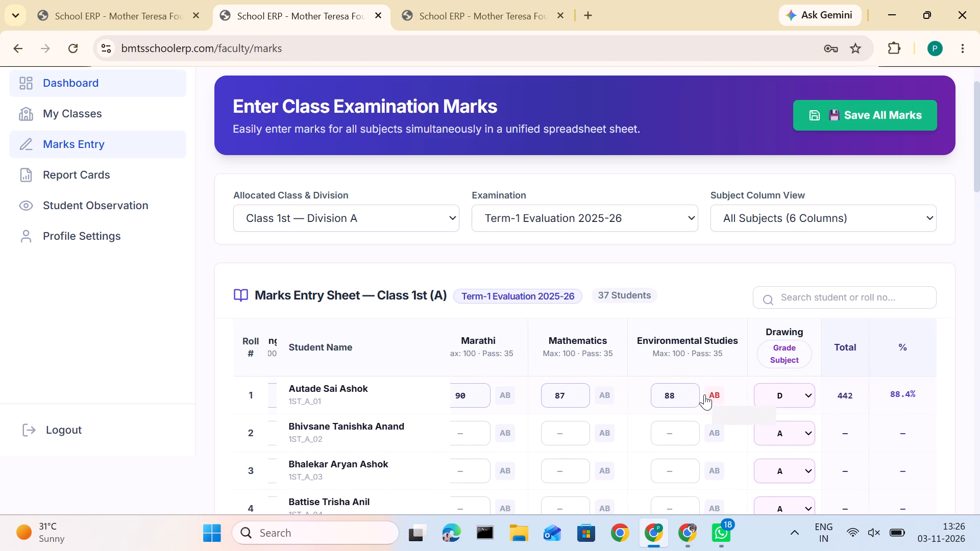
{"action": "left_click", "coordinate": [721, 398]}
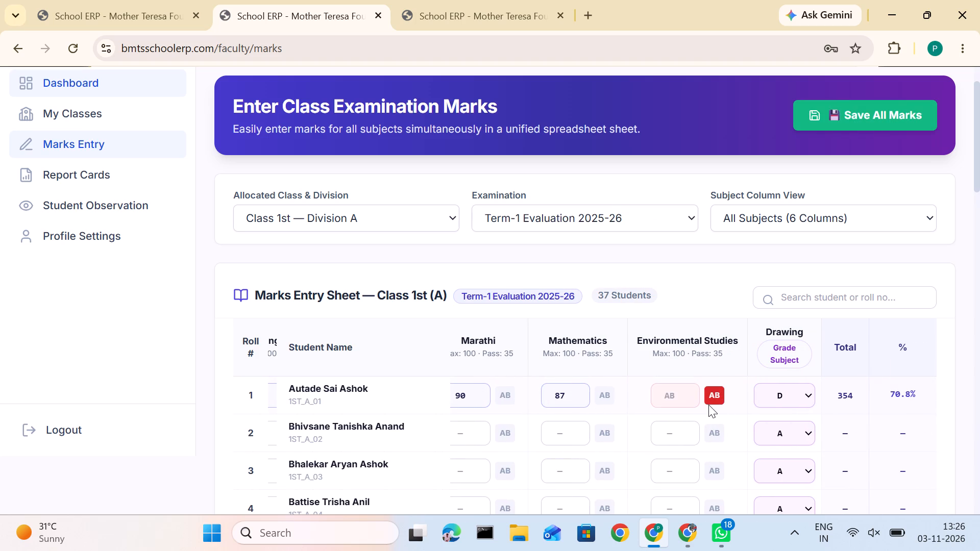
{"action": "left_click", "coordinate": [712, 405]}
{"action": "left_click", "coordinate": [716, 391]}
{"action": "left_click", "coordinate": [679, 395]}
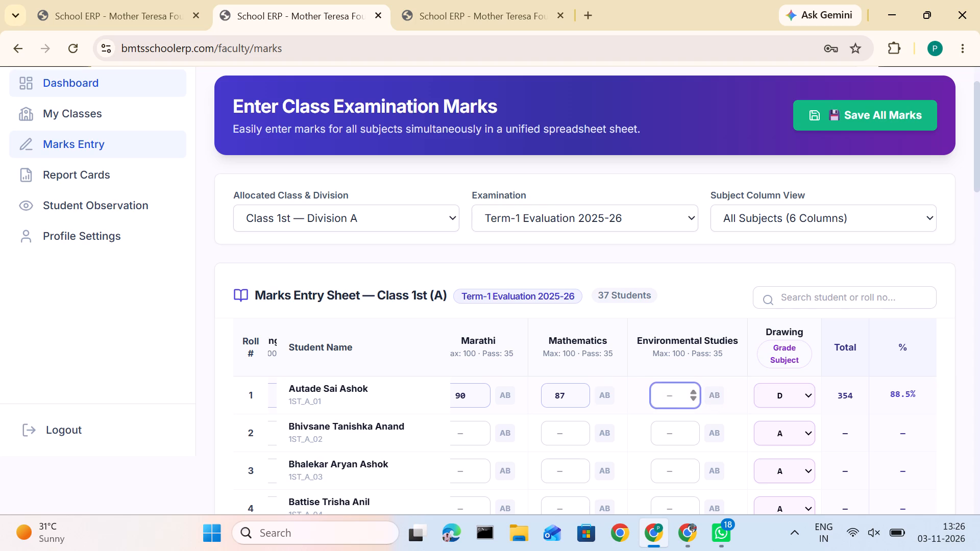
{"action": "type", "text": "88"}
Look over the Class 1st, Division A marks sheet and save all marks for Term-1 Evaluation 2025-26.
{"action": "scroll", "coordinate": [803, 411], "scroll_direction": "left", "scroll_amount": 1}
{"action": "scroll", "coordinate": [803, 411], "scroll_direction": "down", "scroll_amount": 1}
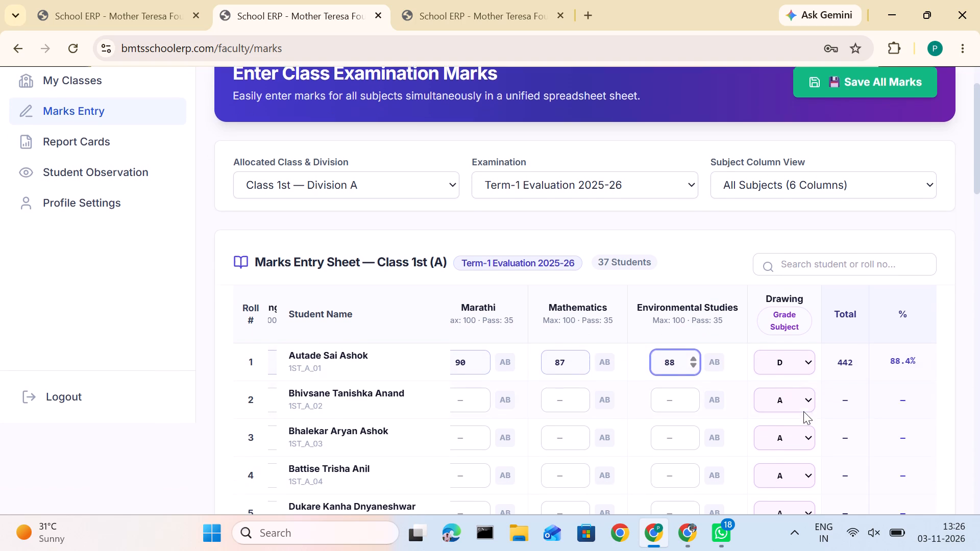
{"action": "scroll", "coordinate": [803, 411], "scroll_direction": "down", "scroll_amount": 3}
{"action": "scroll", "coordinate": [803, 411], "scroll_direction": "right", "scroll_amount": 2}
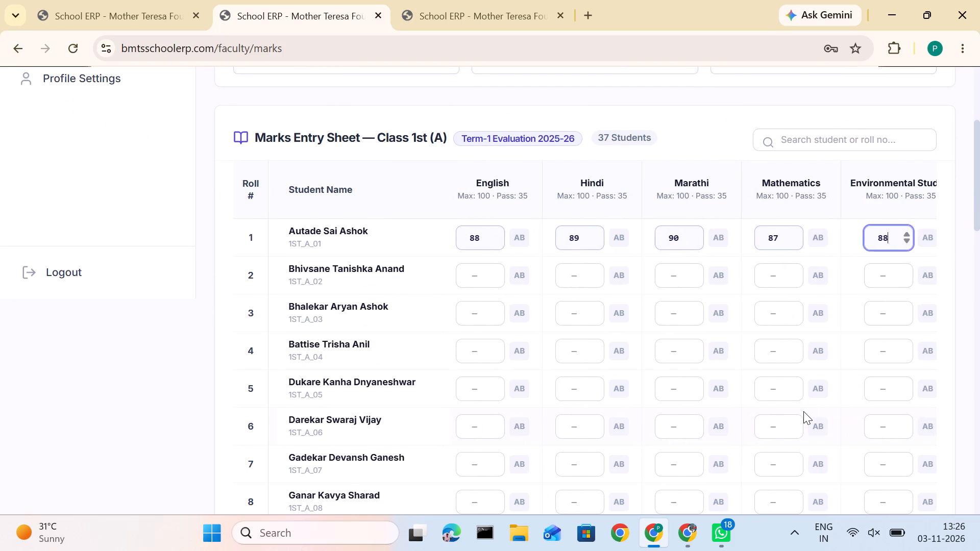
{"action": "scroll", "coordinate": [803, 411], "scroll_direction": "right", "scroll_amount": 2}
{"action": "scroll", "coordinate": [803, 411], "scroll_direction": "up", "scroll_amount": 2}
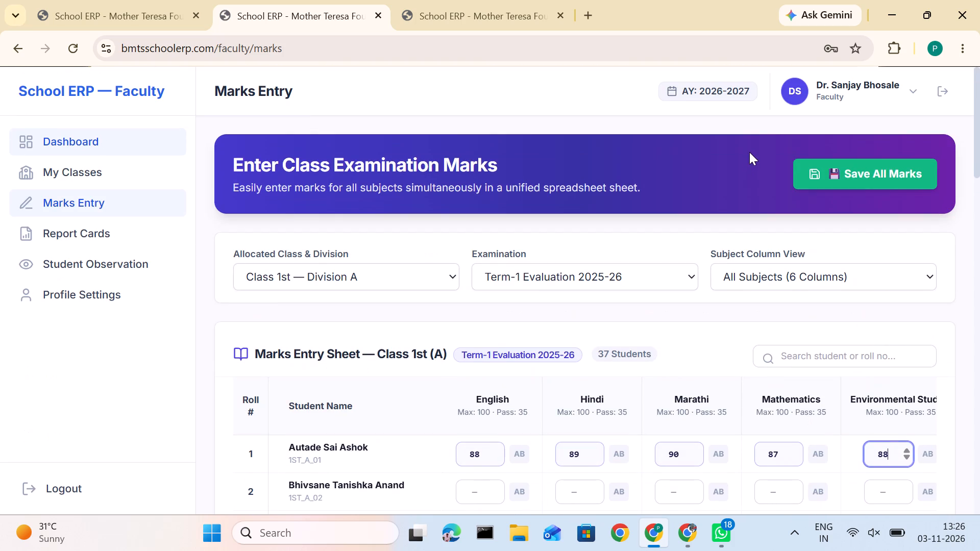
{"action": "left_click", "coordinate": [869, 178]}
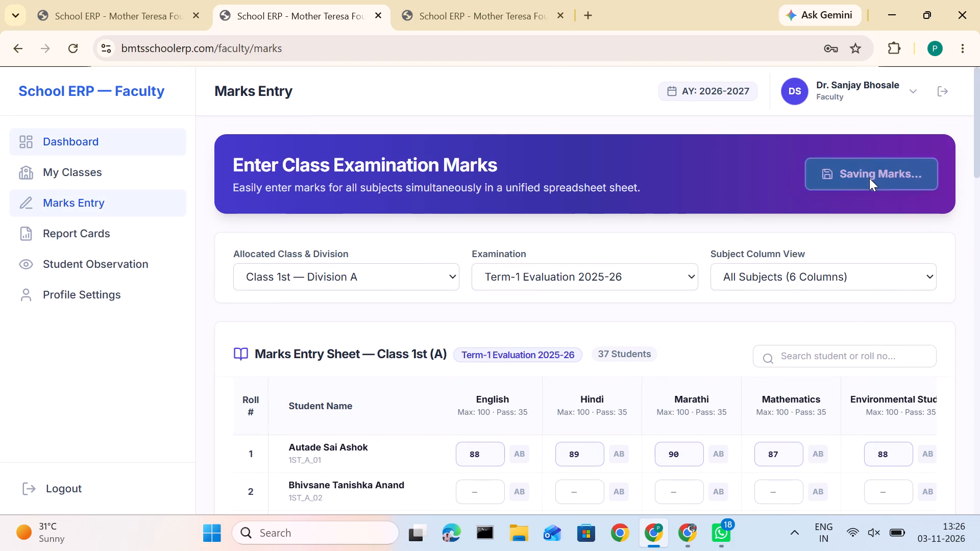
{"action": "left_click", "coordinate": [362, 293]}
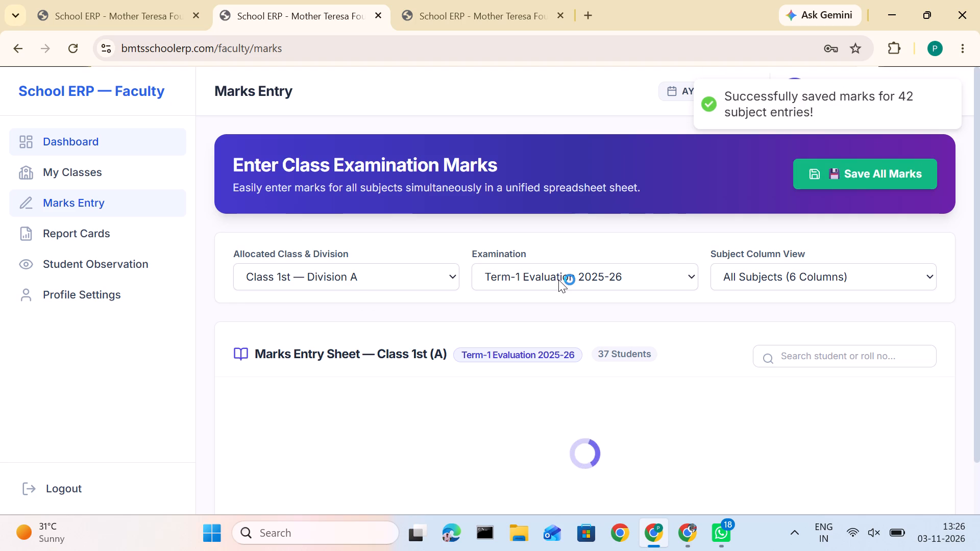
Open the roll 1 student's full-screen report card preview from Report Cards and examine the subject marks, grades and attendance.
{"action": "left_click", "coordinate": [88, 227]}
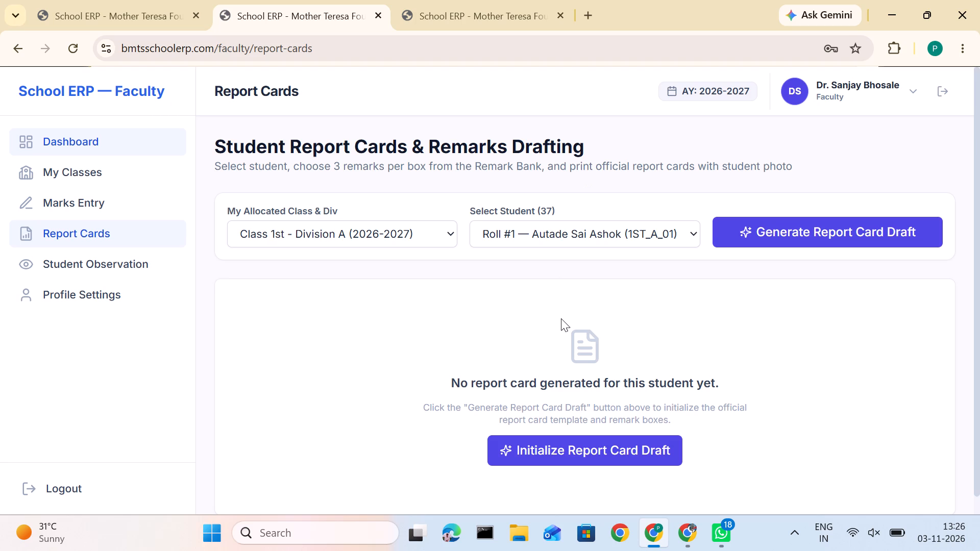
{"action": "scroll", "coordinate": [561, 318], "scroll_direction": "down", "scroll_amount": 1}
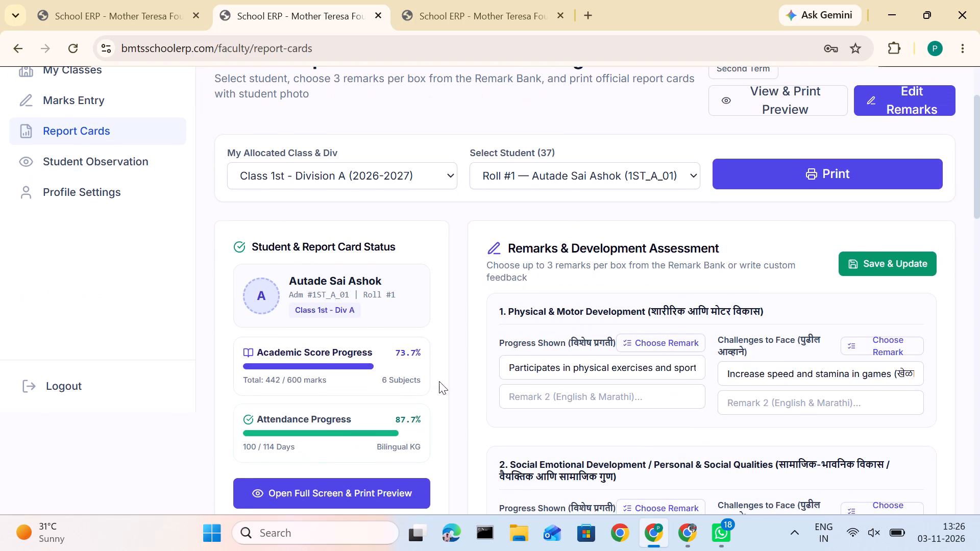
{"action": "left_click", "coordinate": [370, 486]}
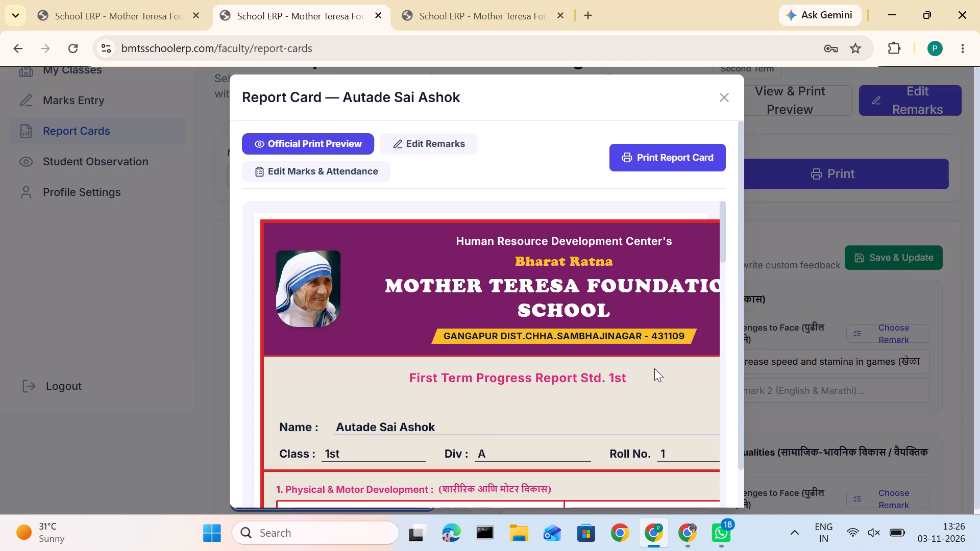
{"action": "scroll", "coordinate": [654, 368], "scroll_direction": "down", "scroll_amount": 9}
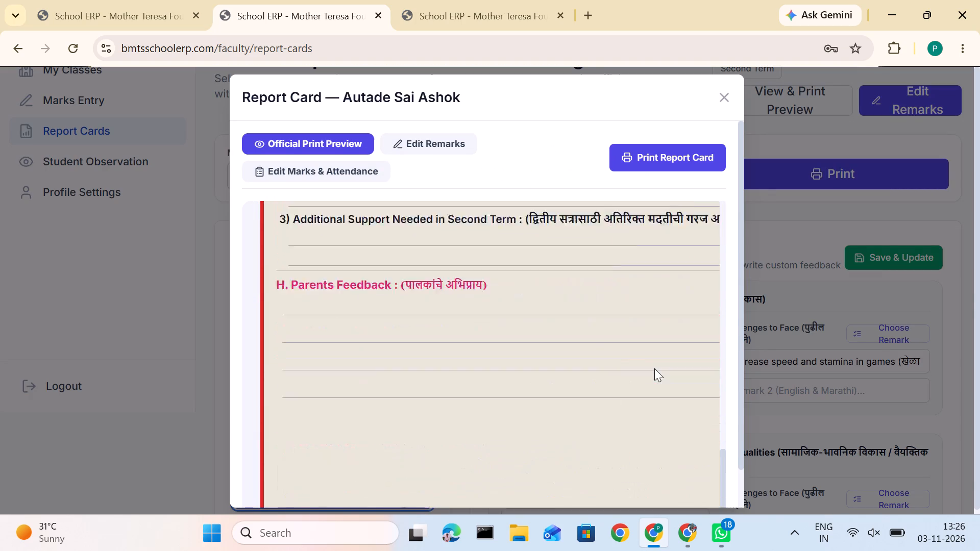
{"action": "scroll", "coordinate": [654, 368], "scroll_direction": "down", "scroll_amount": 3}
{"action": "scroll", "coordinate": [654, 368], "scroll_direction": "up", "scroll_amount": 4}
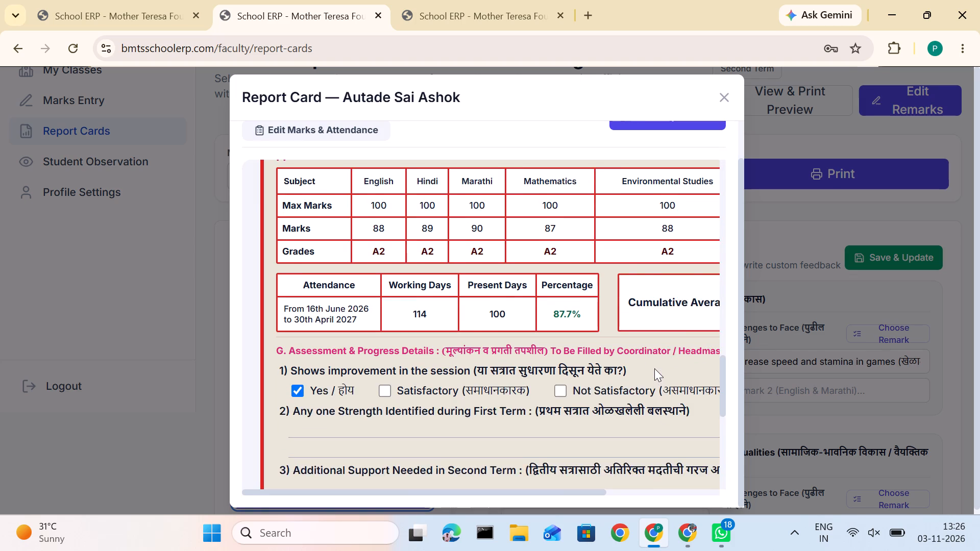
Fill the First Term strength with the preset "Strong mathematical aptitude and quick problem solving." and save the remark.
{"action": "scroll", "coordinate": [654, 368], "scroll_direction": "down", "scroll_amount": 1}
{"action": "scroll", "coordinate": [654, 368], "scroll_direction": "left", "scroll_amount": 5}
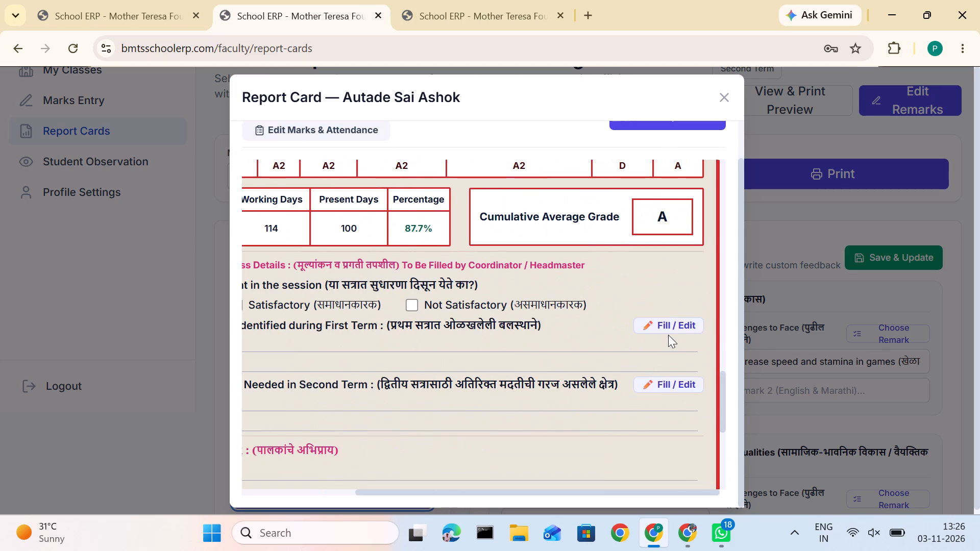
{"action": "left_click", "coordinate": [675, 322]}
{"action": "scroll", "coordinate": [450, 295], "scroll_direction": "down", "scroll_amount": 1}
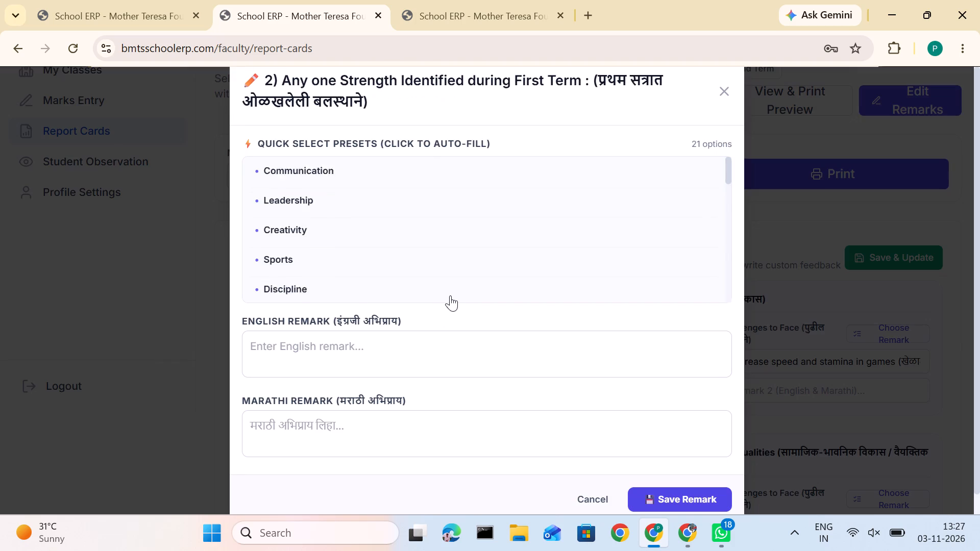
{"action": "scroll", "coordinate": [450, 295], "scroll_direction": "down", "scroll_amount": 3}
{"action": "left_click", "coordinate": [405, 251]}
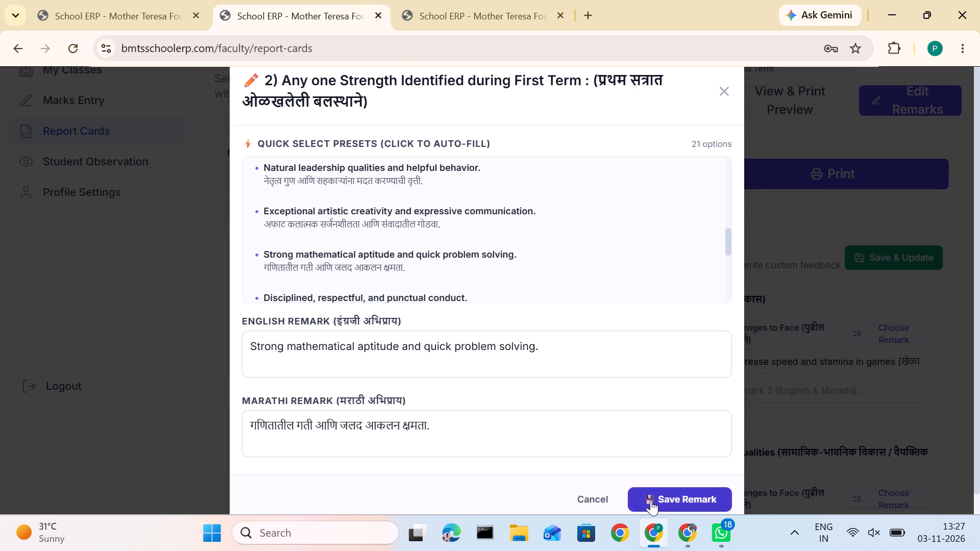
{"action": "left_click", "coordinate": [651, 500]}
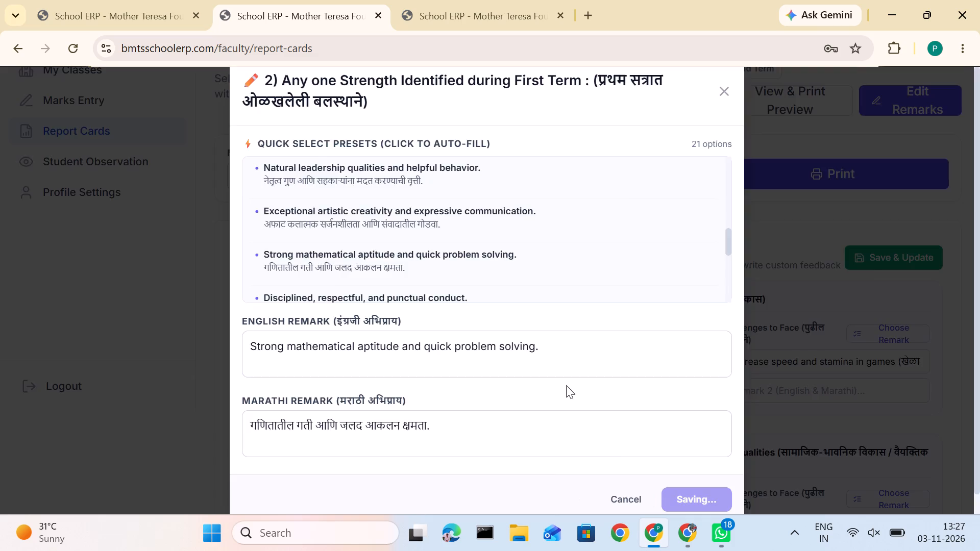
Fill Additional Support Needed in Second Term with the preset "Regular reading of English & Regional storybooks at home." and save the remark.
{"action": "scroll", "coordinate": [555, 357], "scroll_direction": "down", "scroll_amount": 1}
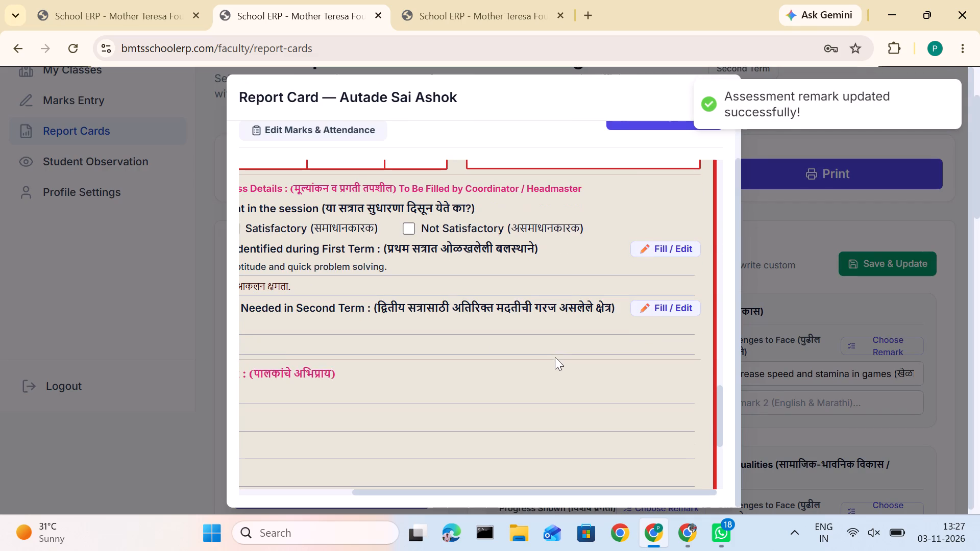
{"action": "left_click", "coordinate": [659, 309]}
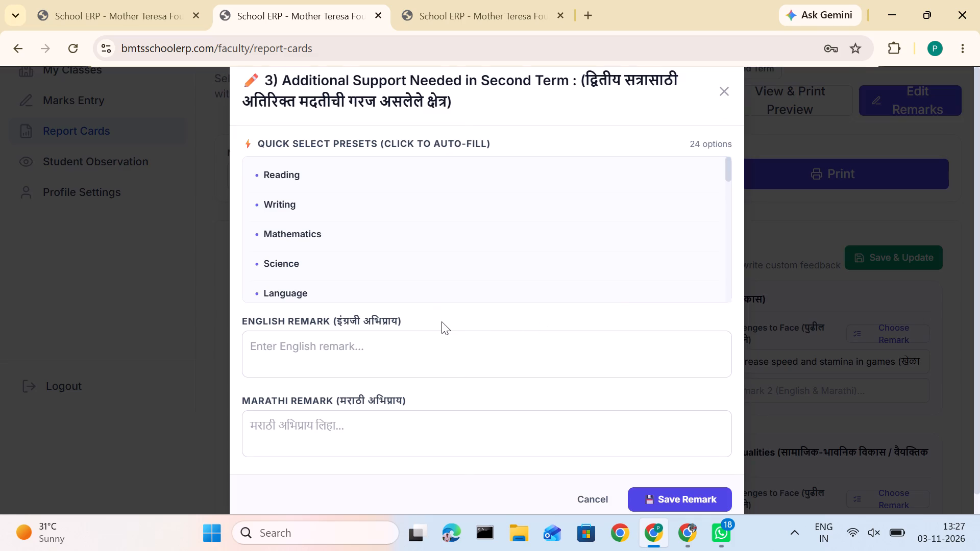
{"action": "scroll", "coordinate": [410, 260], "scroll_direction": "down", "scroll_amount": 4}
{"action": "left_click", "coordinate": [394, 256]}
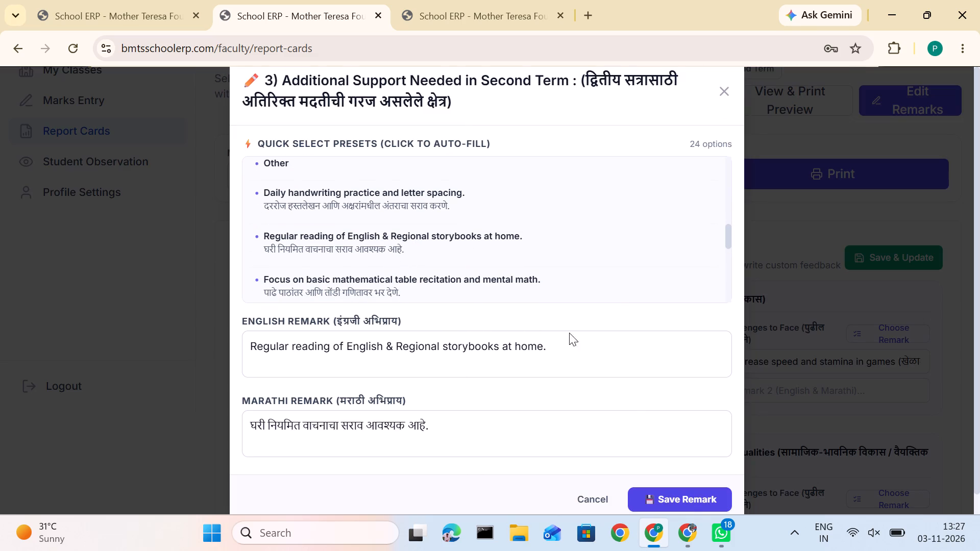
{"action": "left_click", "coordinate": [688, 502]}
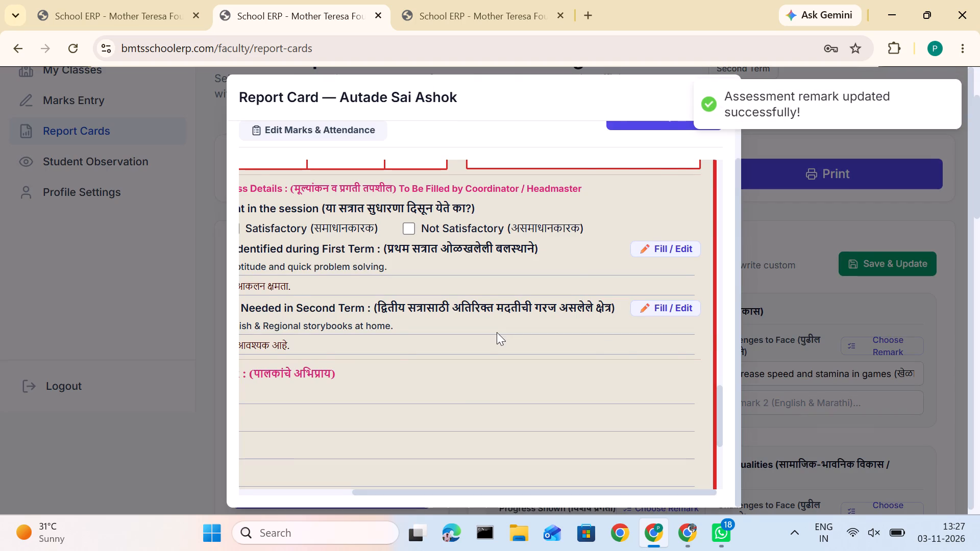
Check the completed report card and save it as a PDF in Downloads, appending 12345 to the suggested file name.
{"action": "scroll", "coordinate": [497, 332], "scroll_direction": "right", "scroll_amount": 1}
{"action": "scroll", "coordinate": [497, 332], "scroll_direction": "up", "scroll_amount": 11}
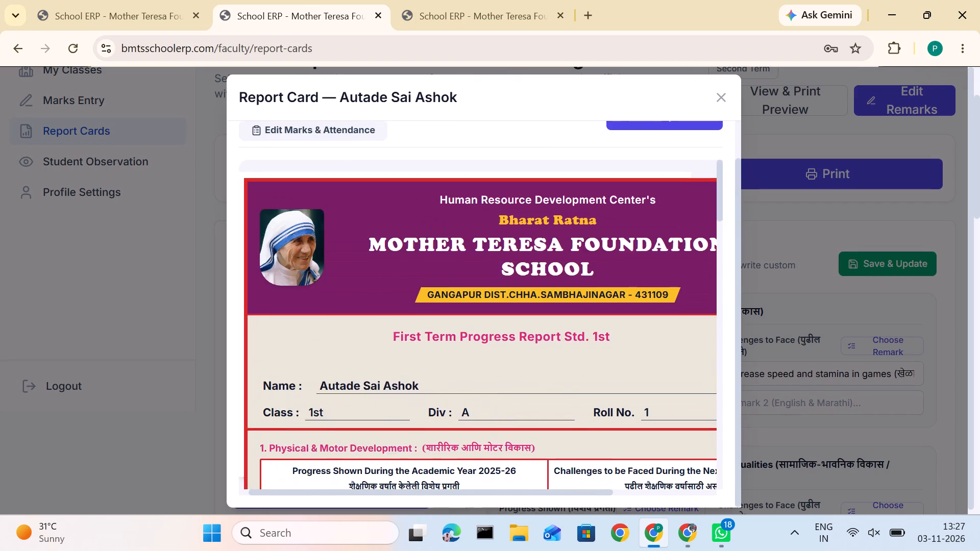
{"action": "scroll", "coordinate": [497, 332], "scroll_direction": "up", "scroll_amount": 2}
{"action": "scroll", "coordinate": [555, 348], "scroll_direction": "down", "scroll_amount": 10}
{"action": "scroll", "coordinate": [555, 348], "scroll_direction": "up", "scroll_amount": 4}
{"action": "left_click", "coordinate": [659, 160]}
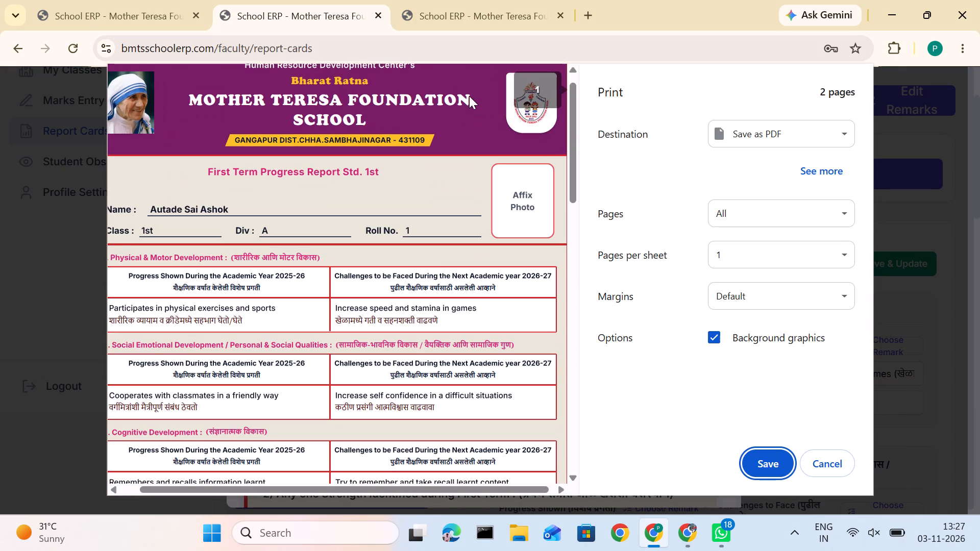
{"action": "scroll", "coordinate": [469, 96], "scroll_direction": "up", "scroll_amount": 2}
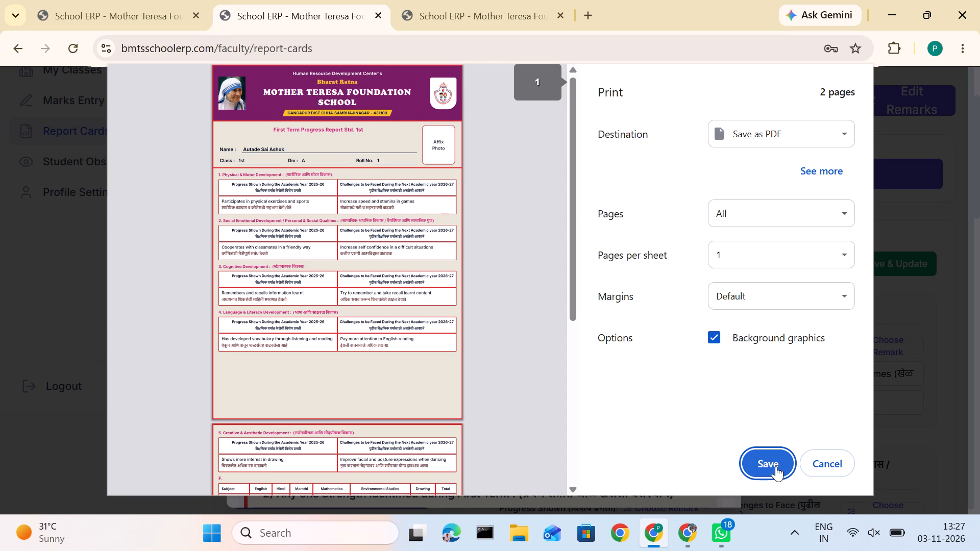
{"action": "left_click", "coordinate": [776, 466]}
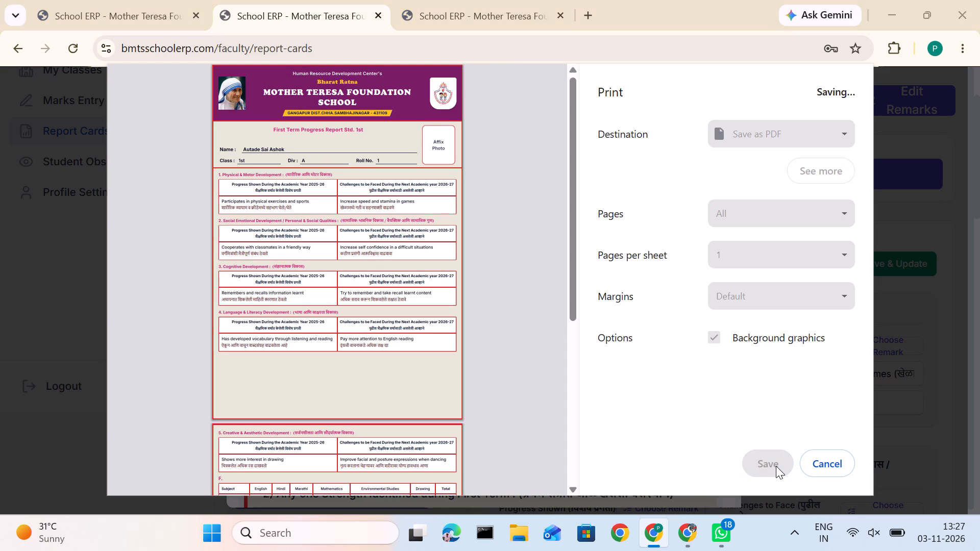
{"action": "left_click", "coordinate": [334, 397]}
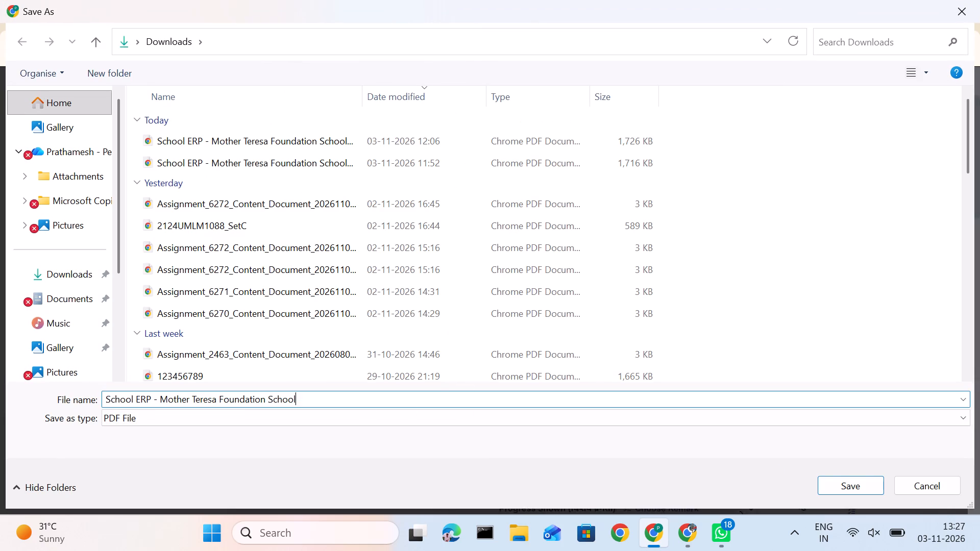
{"action": "type", "text": "12345"}
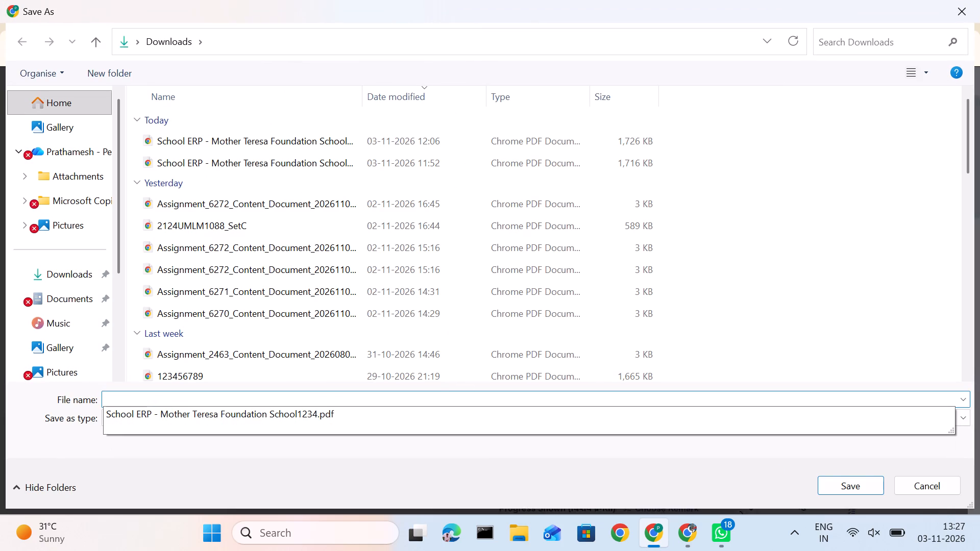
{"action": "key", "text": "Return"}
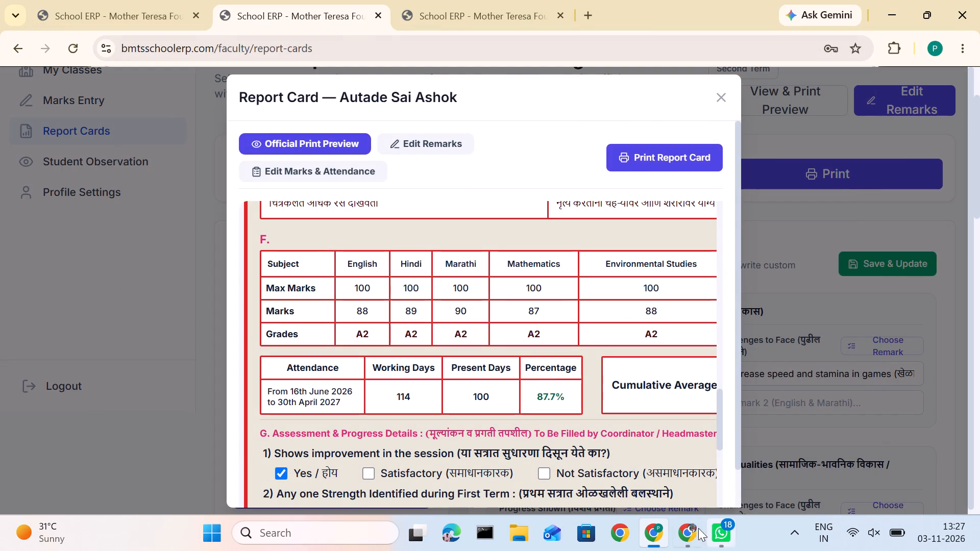
In File Explorer, copy the School ERP report card PDF saved at 13:27 from the Downloads folder.
{"action": "left_click", "coordinate": [516, 531]}
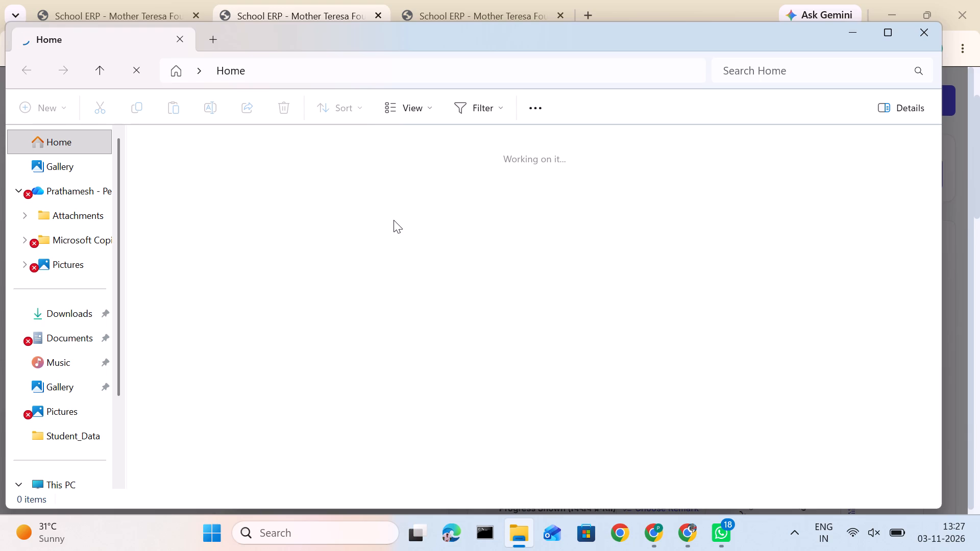
{"action": "left_click", "coordinate": [75, 321]}
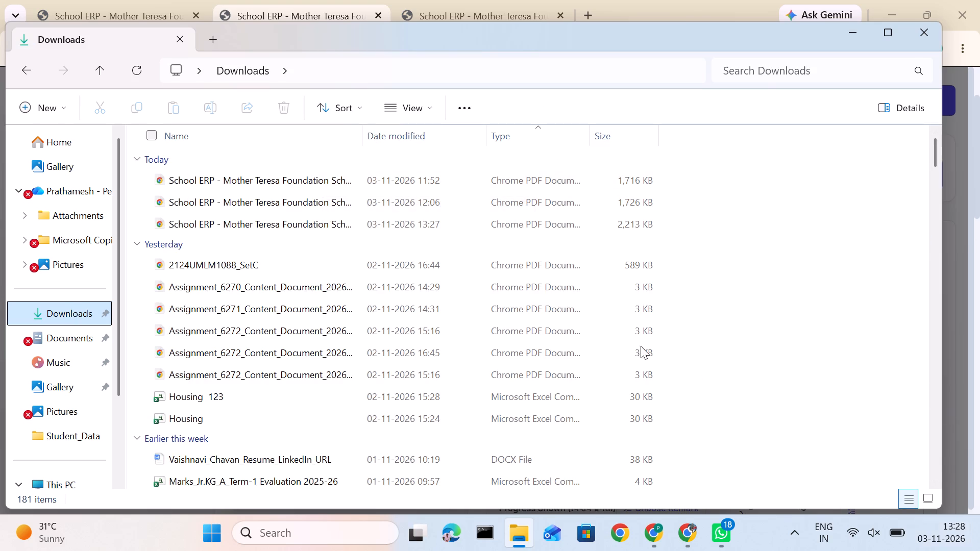
{"action": "left_click", "coordinate": [401, 227]}
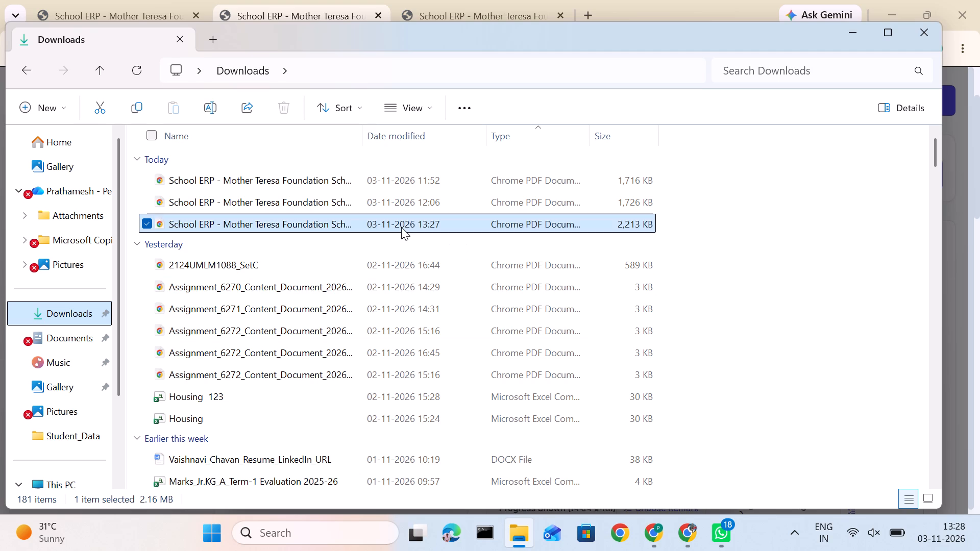
{"action": "right_click", "coordinate": [401, 227]}
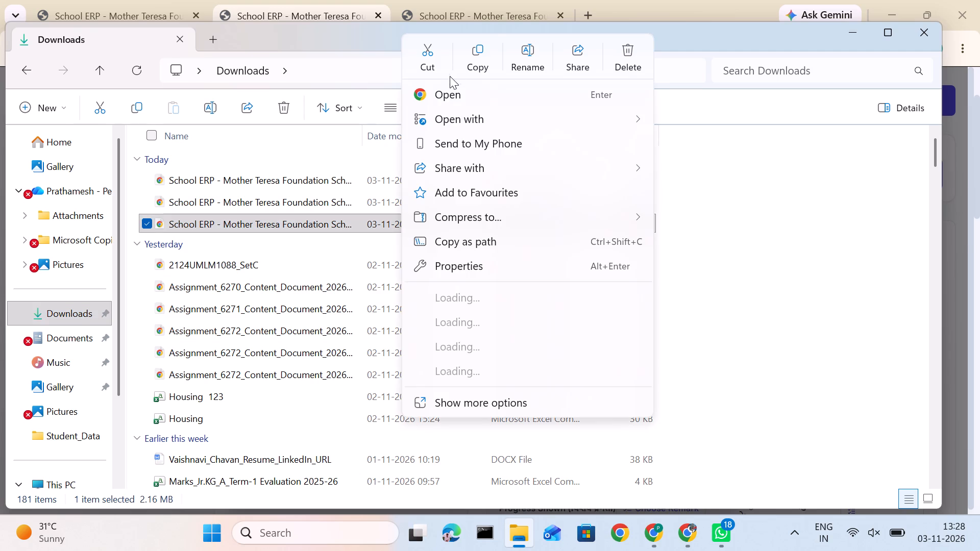
{"action": "left_click", "coordinate": [472, 59]}
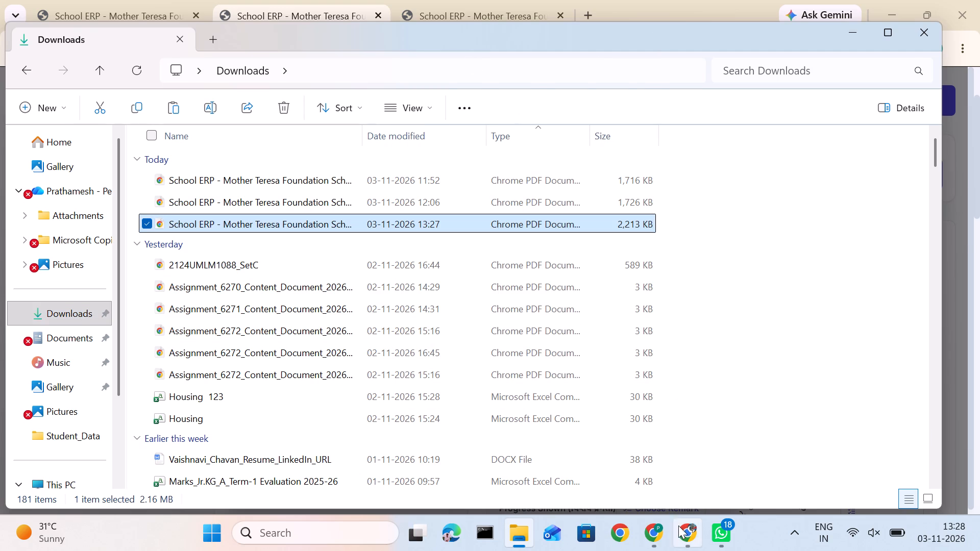